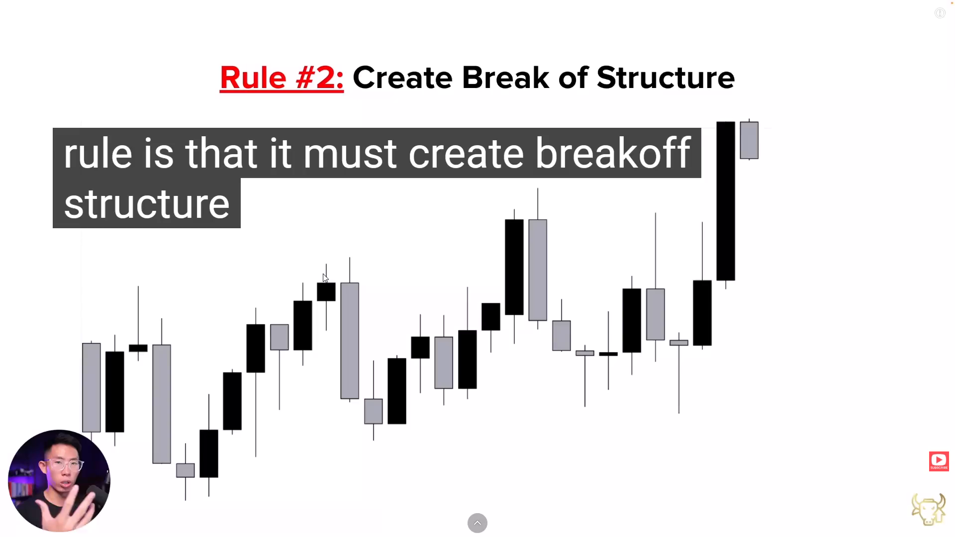
Replay the opening of the Rule #2 Create Break of Structure section in the order blocks video from about 3:50.
key("space")
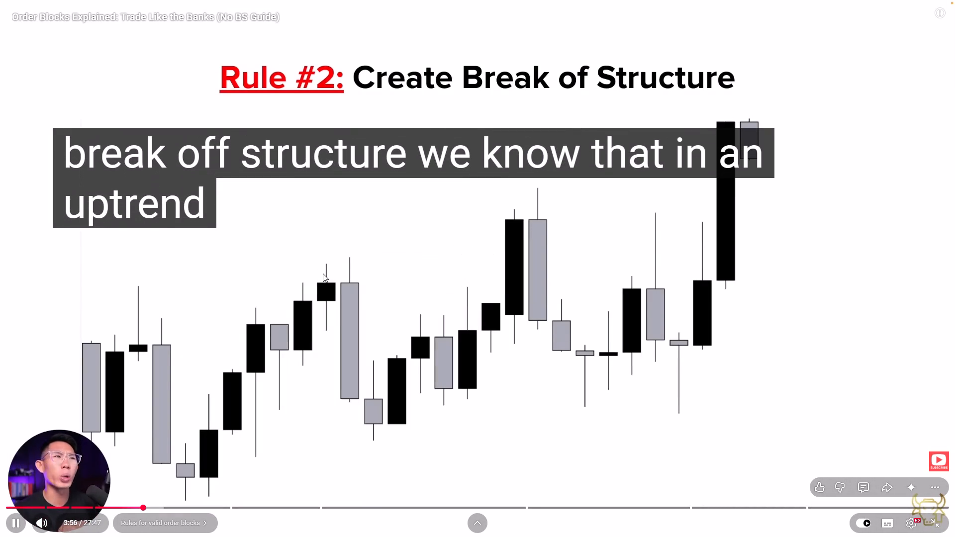
key("space")
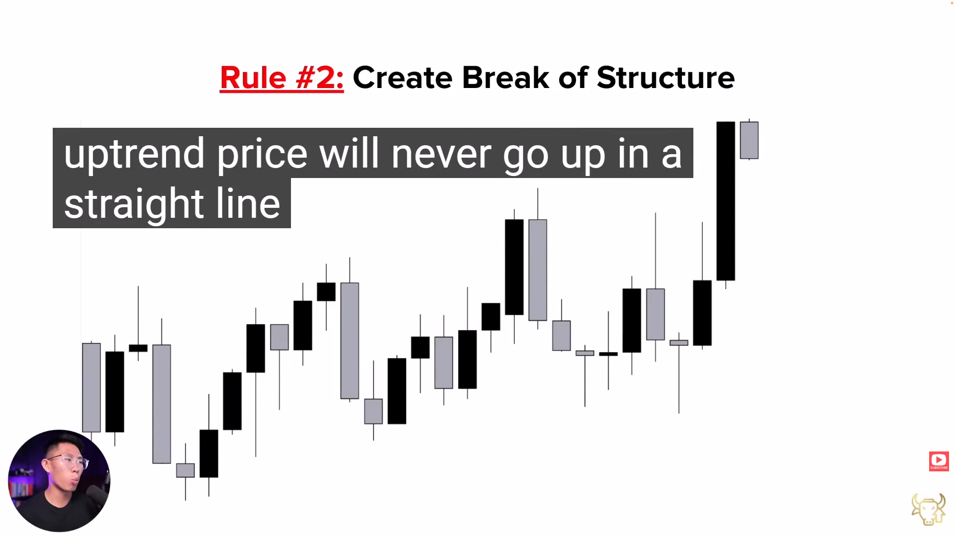
key("Left")
key("Left")
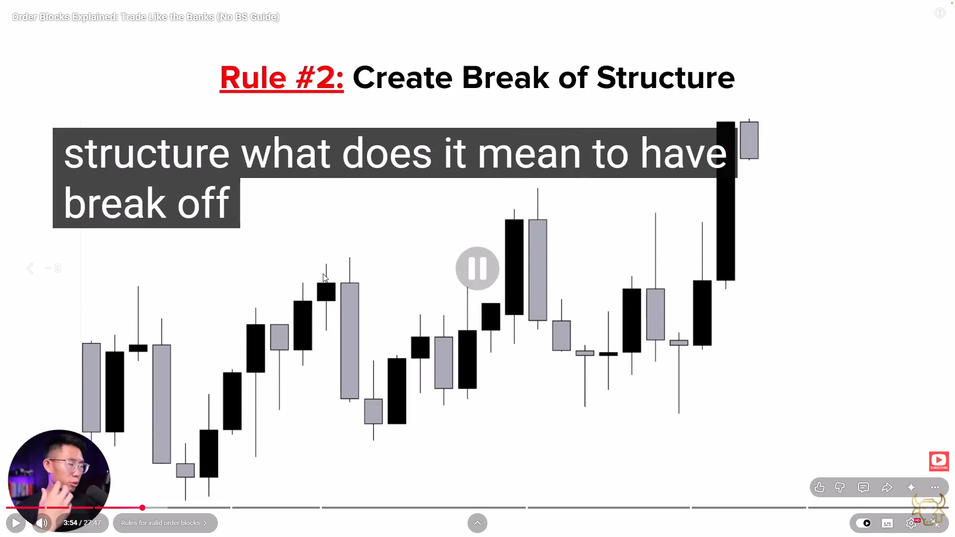
key("space")
key("space")
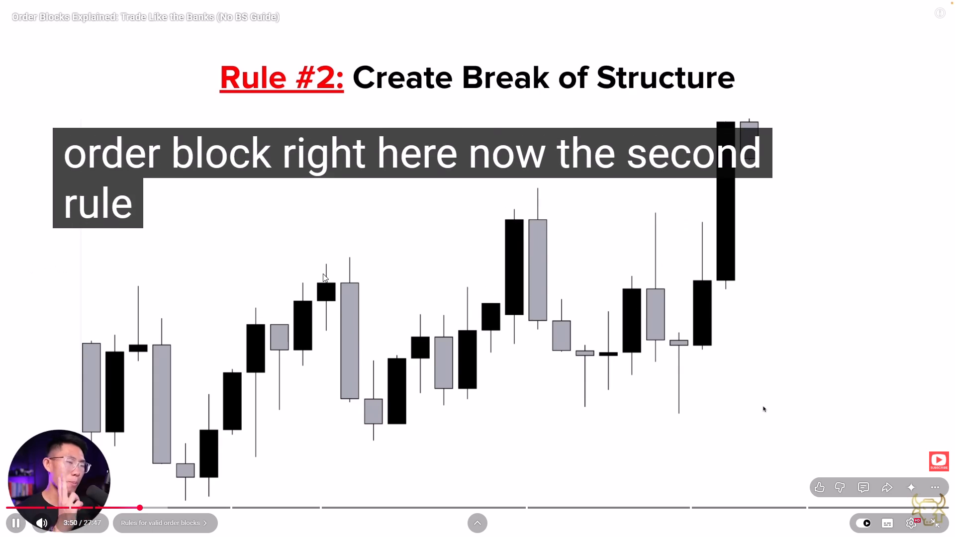
key("space")
key("space")
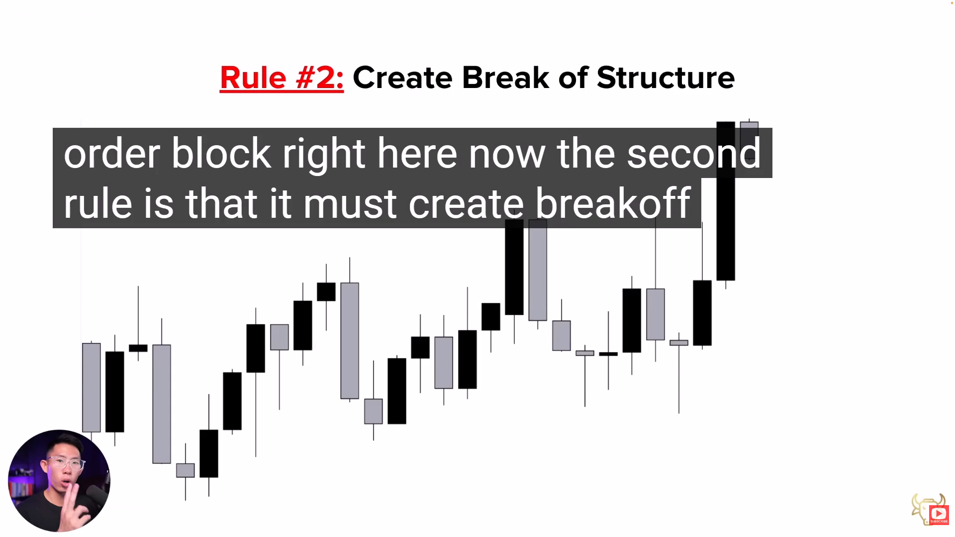
Watch the break-of-structure explanation in short stretches, pausing the video at 4:25 on the chart with the three BOS lines.
key("space")
key("space")
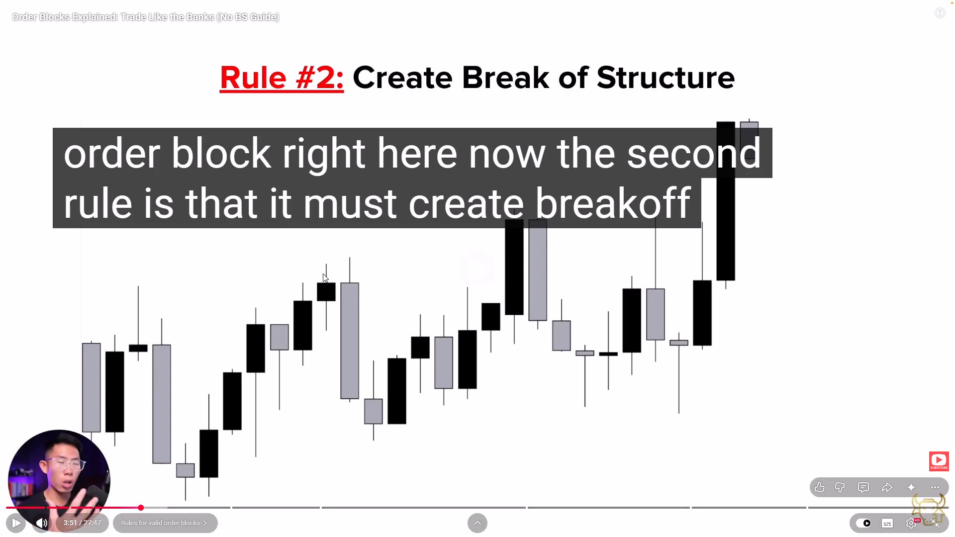
key("space")
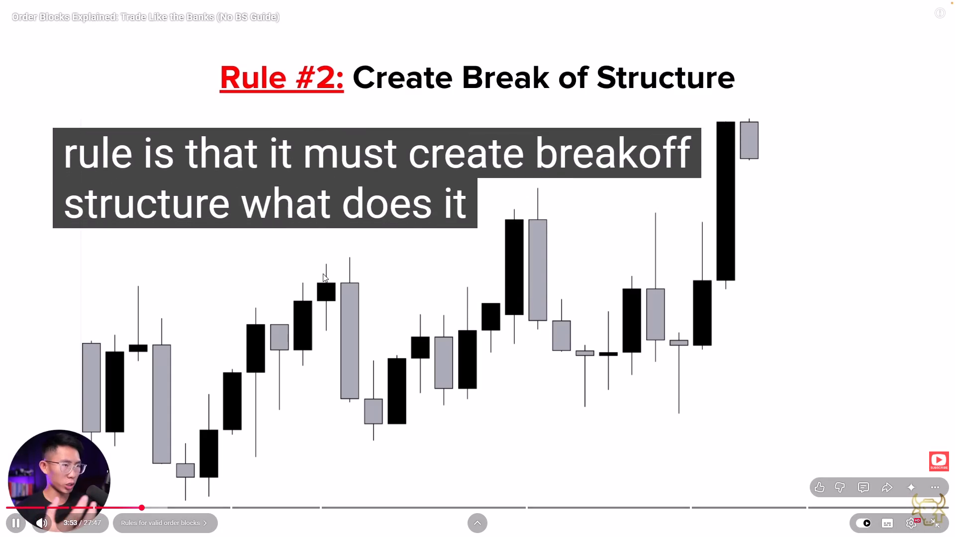
key("space")
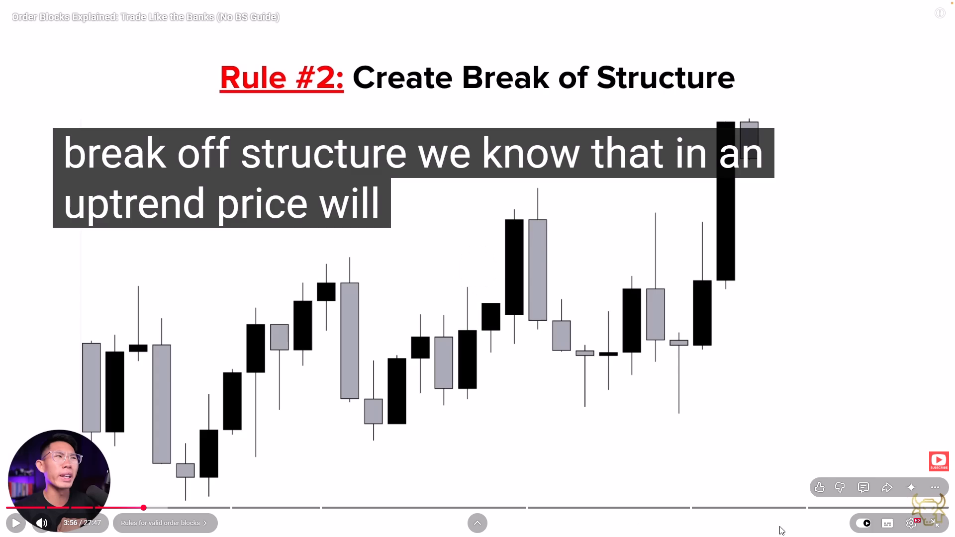
key("space")
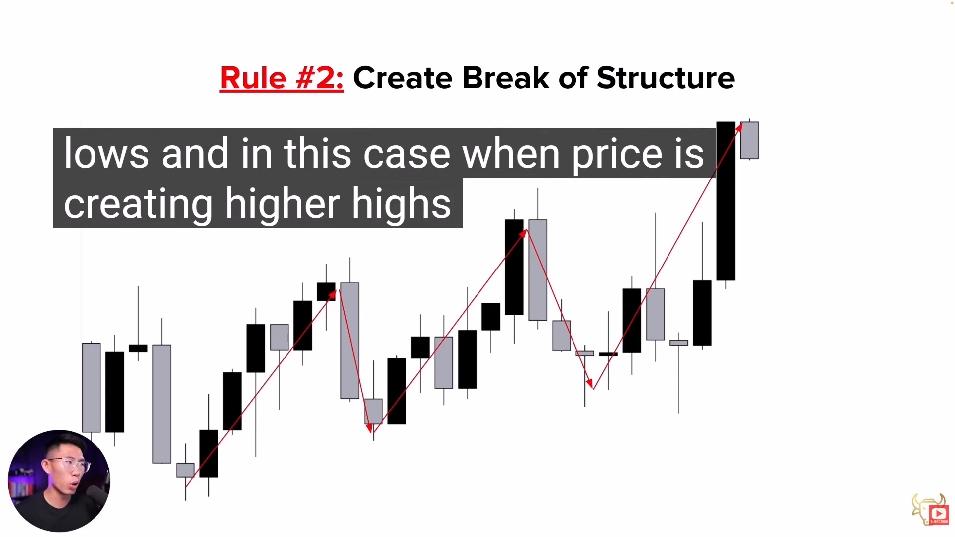
key("space")
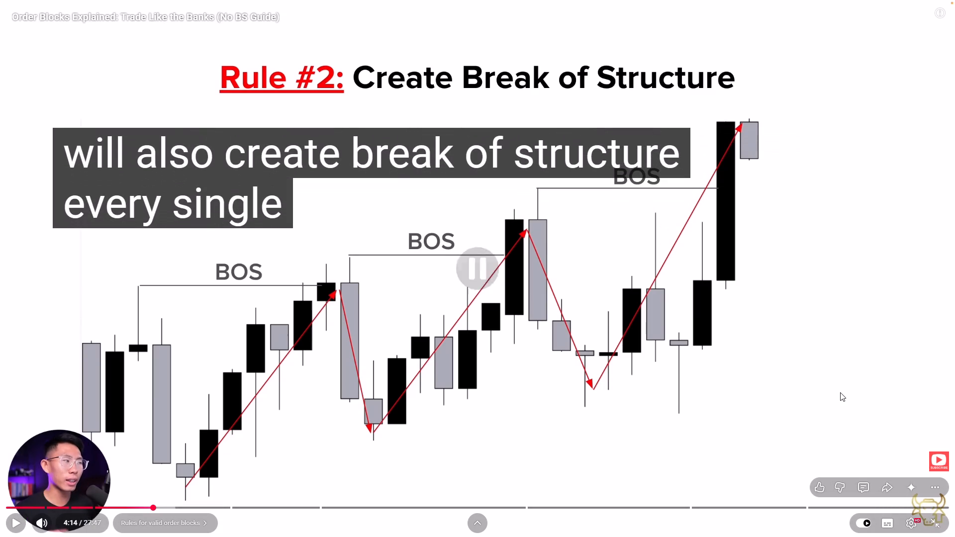
key("space")
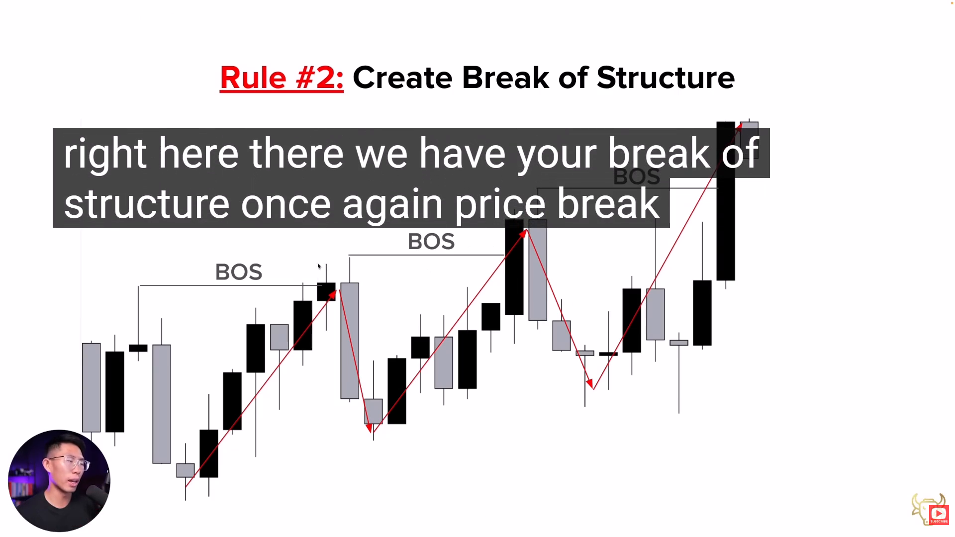
key("space")
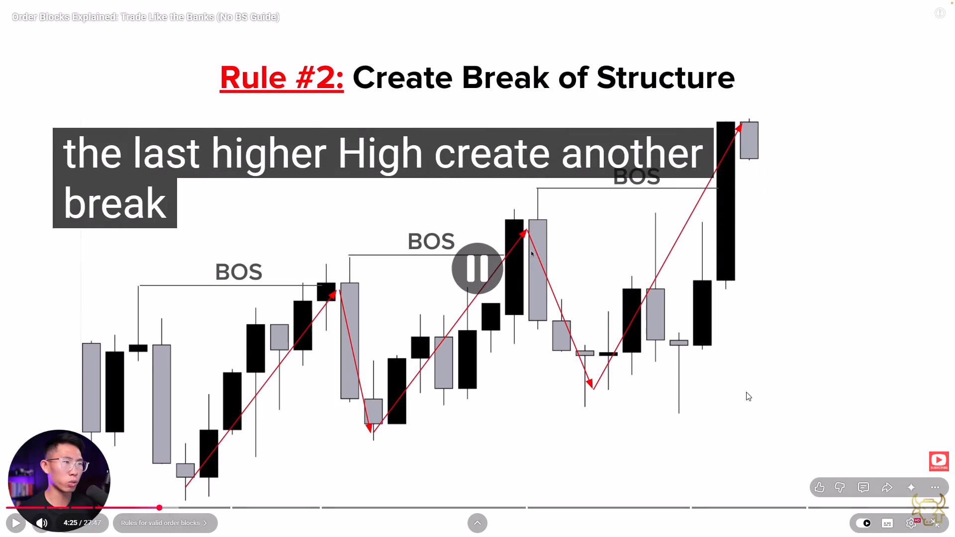
Hide the video captions and take a screenshot of the full Rule #2 Create Break of Structure chart.
left_click(884, 519)
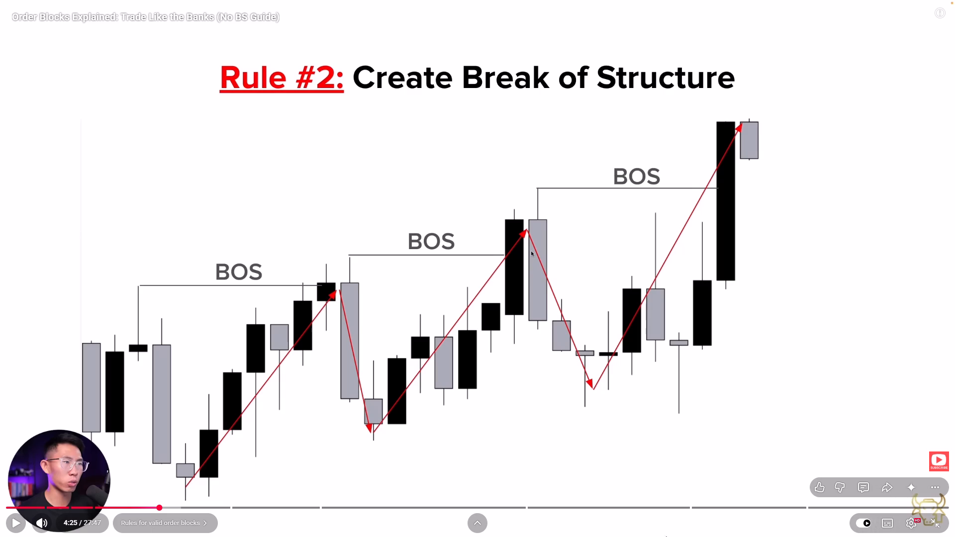
key("shift+super+s")
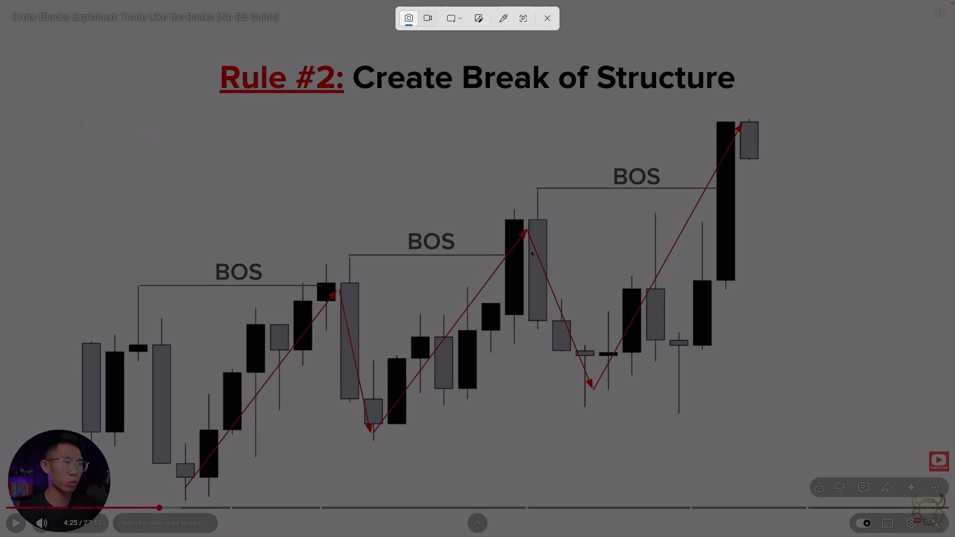
left_click_drag(9, 28, 645, 312)
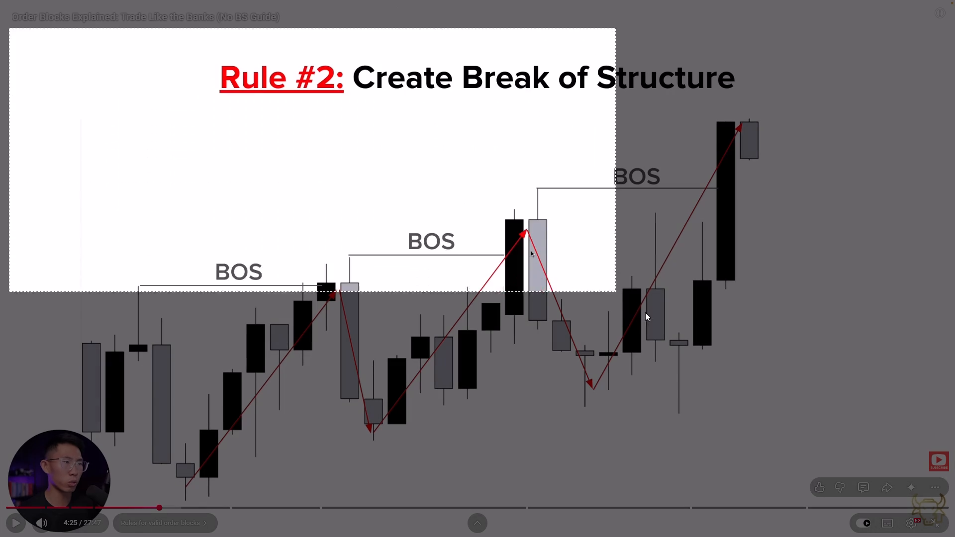
left_click_drag(645, 312, 954, 480)
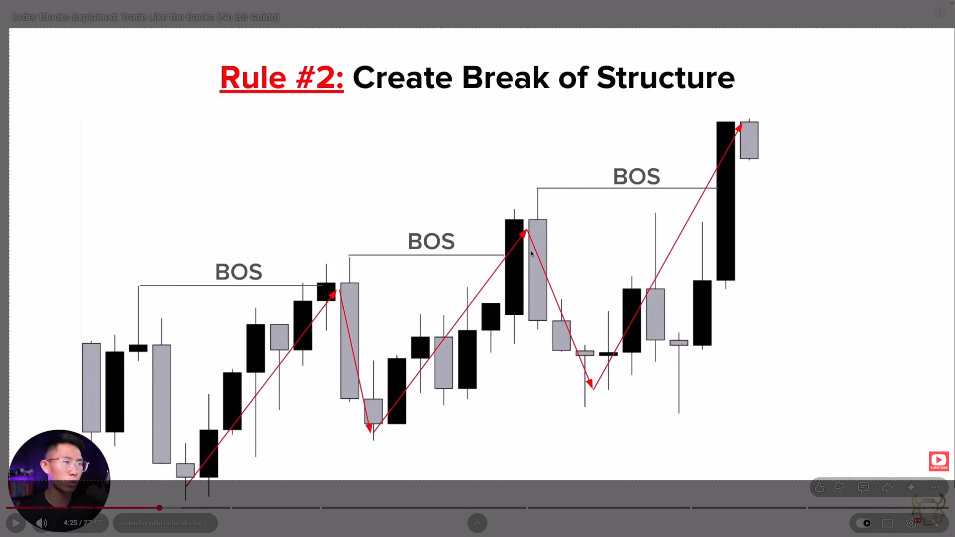
left_click_drag(954, 480, 954, 502)
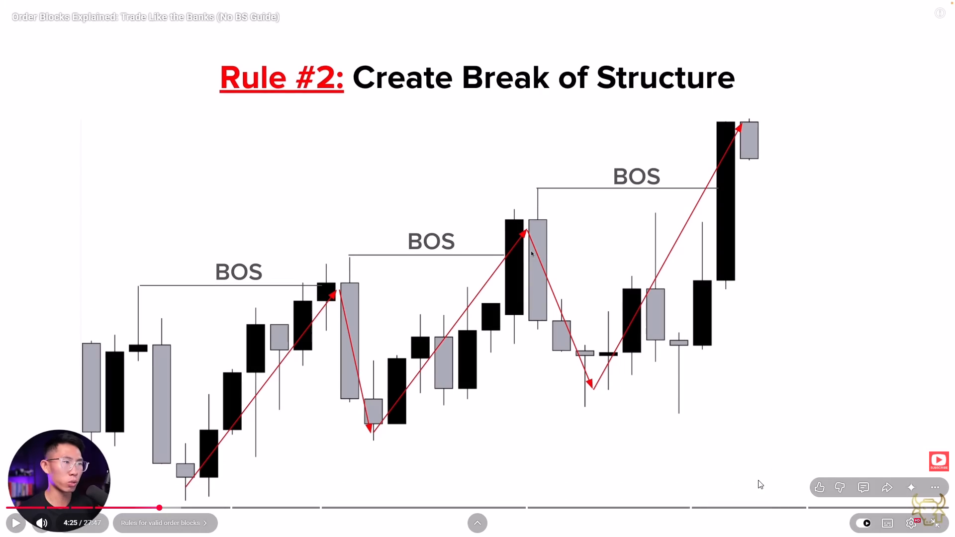
Leave the full-screen video, switch to WPS Office and create a blank Docs document.
left_click(943, 520)
left_click(836, 529)
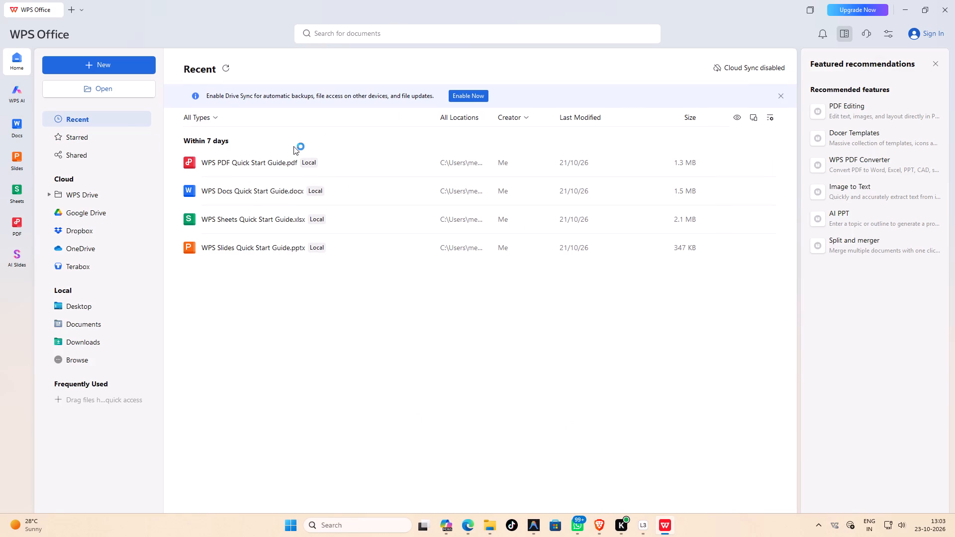
left_click_drag(90, 307, 113, 65)
left_click(113, 65)
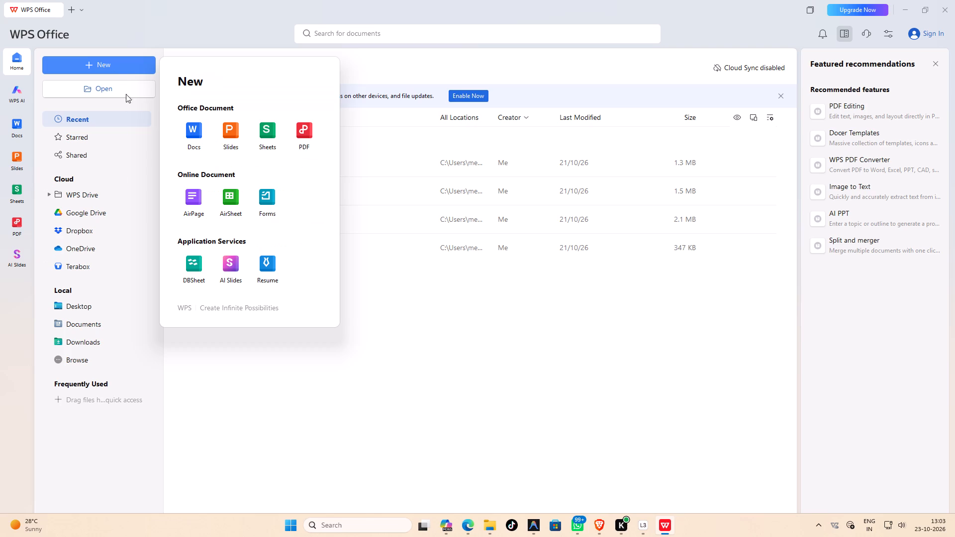
left_click(183, 132)
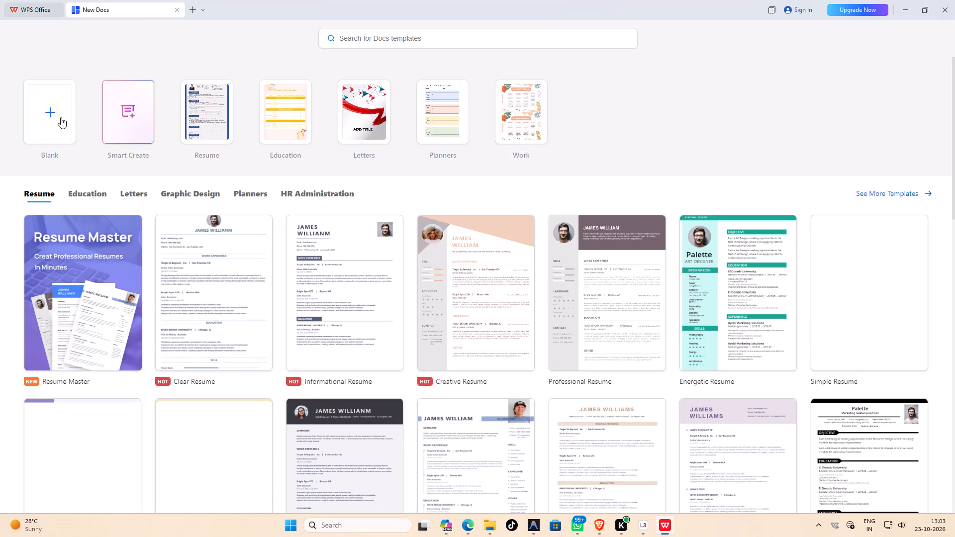
left_click(61, 117)
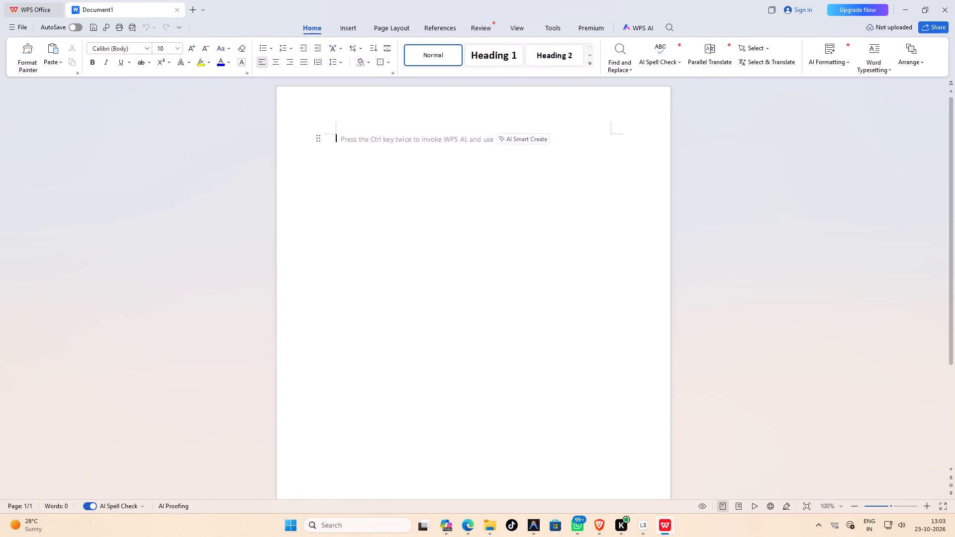
Paste the chart screenshot into the document and set its text wrapping to In Front of Text.
key("ctrl+v")
left_click(431, 229)
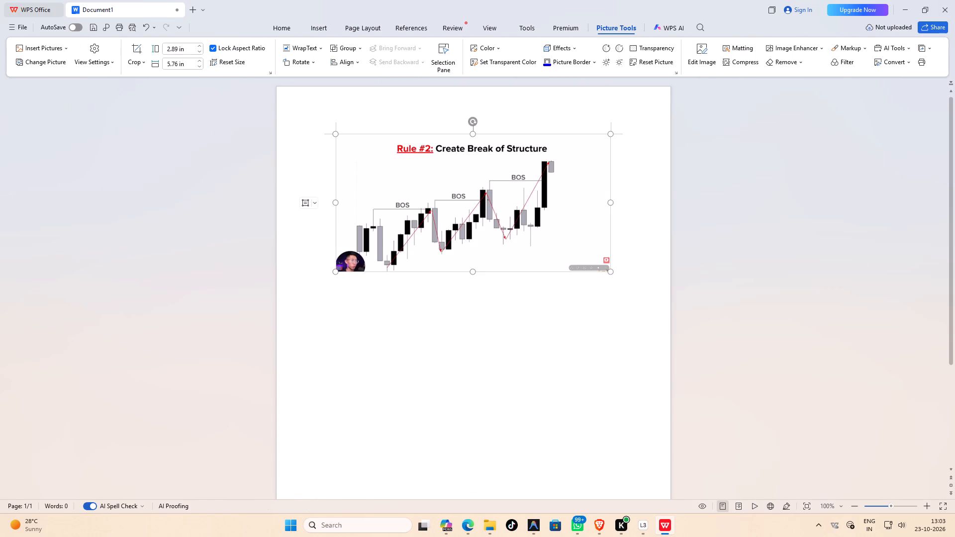
left_click_drag(430, 245, 398, 216)
right_click(415, 220)
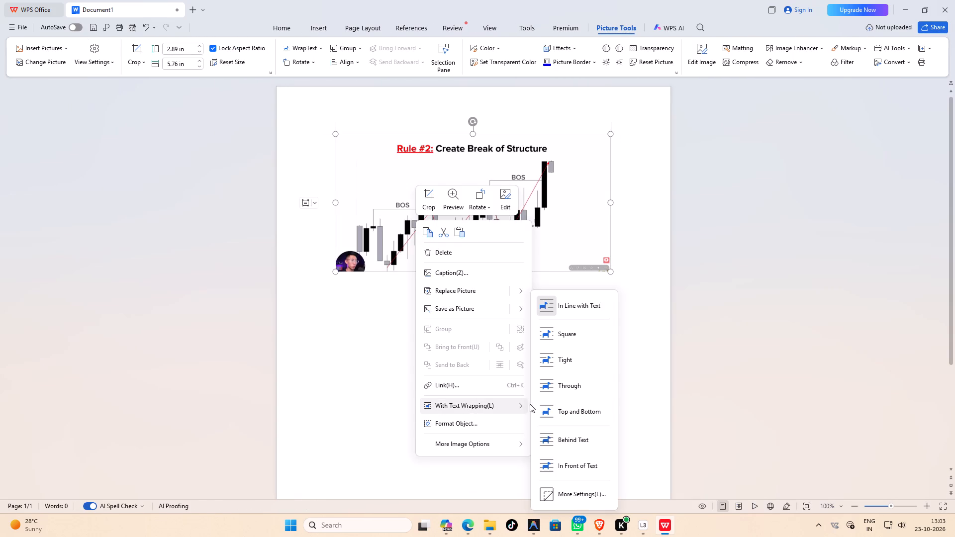
left_click(559, 462)
Move the chart picture into the page's upper-left corner, beyond the text margins.
left_click_drag(494, 286, 448, 243)
left_click_drag(453, 236, 448, 231)
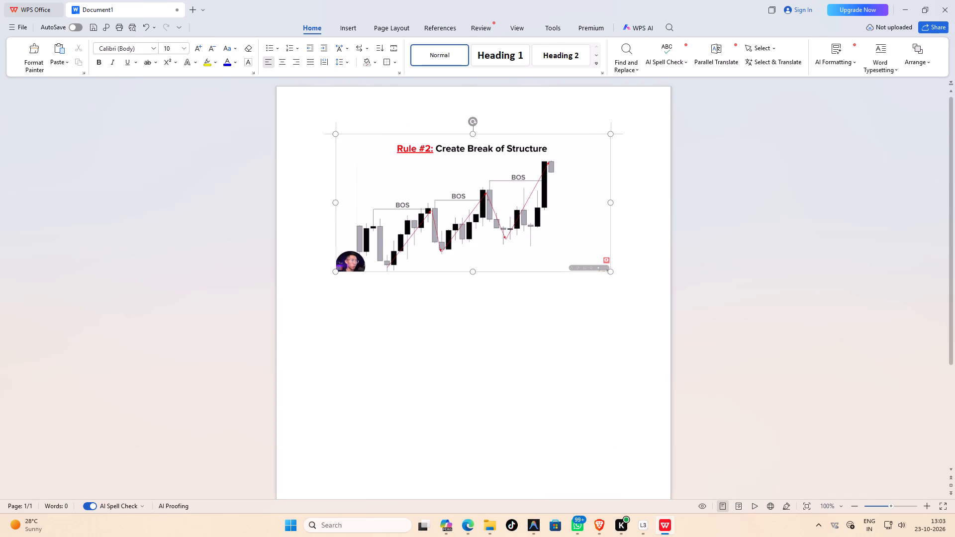
left_click_drag(448, 231, 422, 208)
left_click_drag(423, 207, 410, 201)
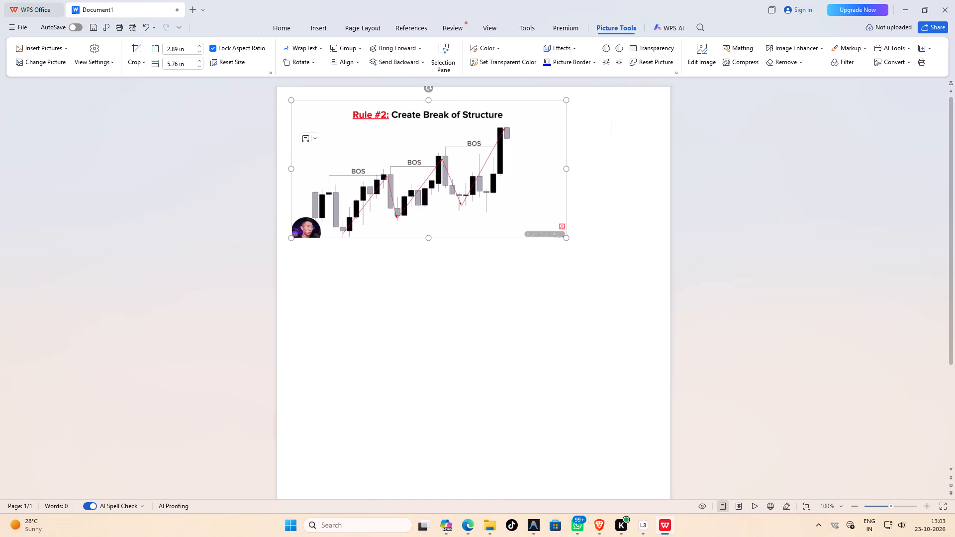
Resize the chart picture proportionally to slightly wider than pasted, leaving a narrow blank strip along the page's right edge.
left_click_drag(566, 237, 641, 257)
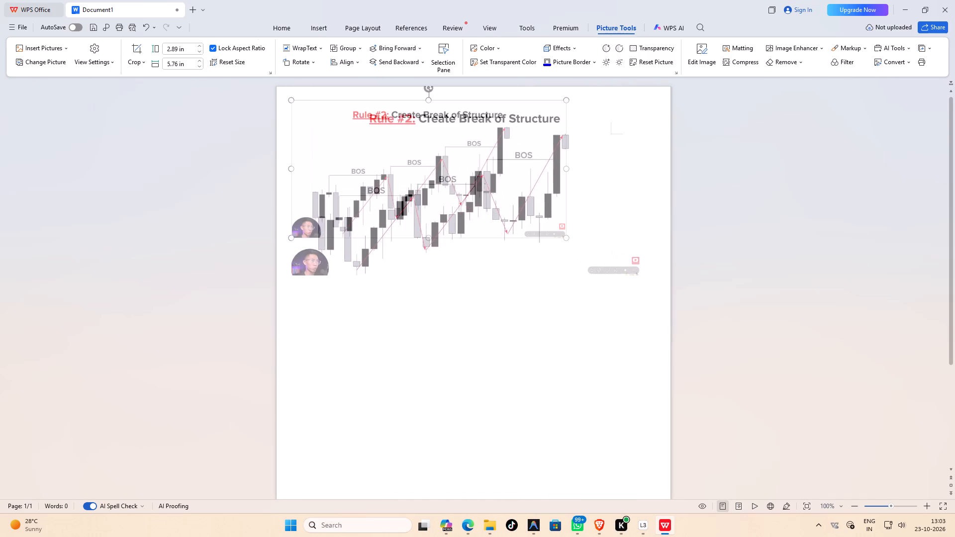
left_click_drag(641, 257, 657, 275)
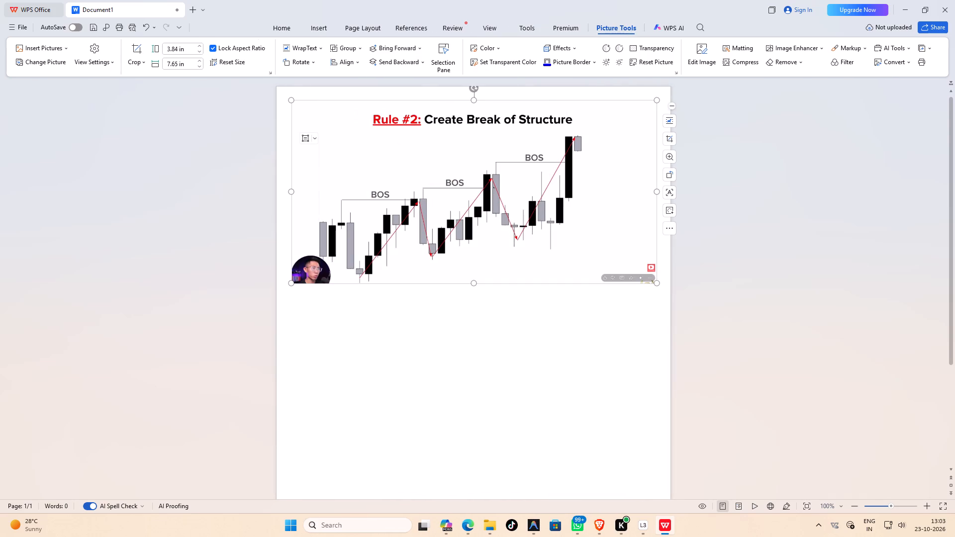
left_click(541, 321)
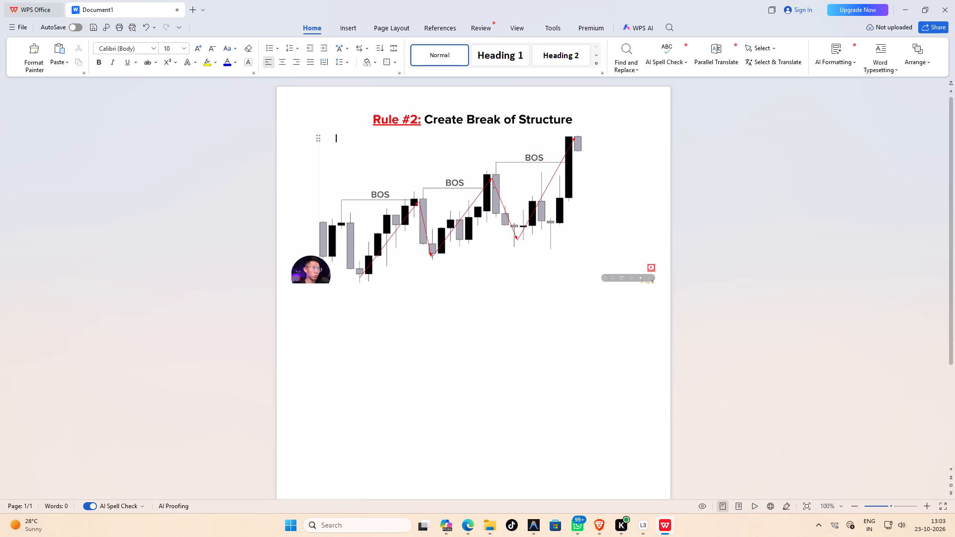
left_click(640, 257)
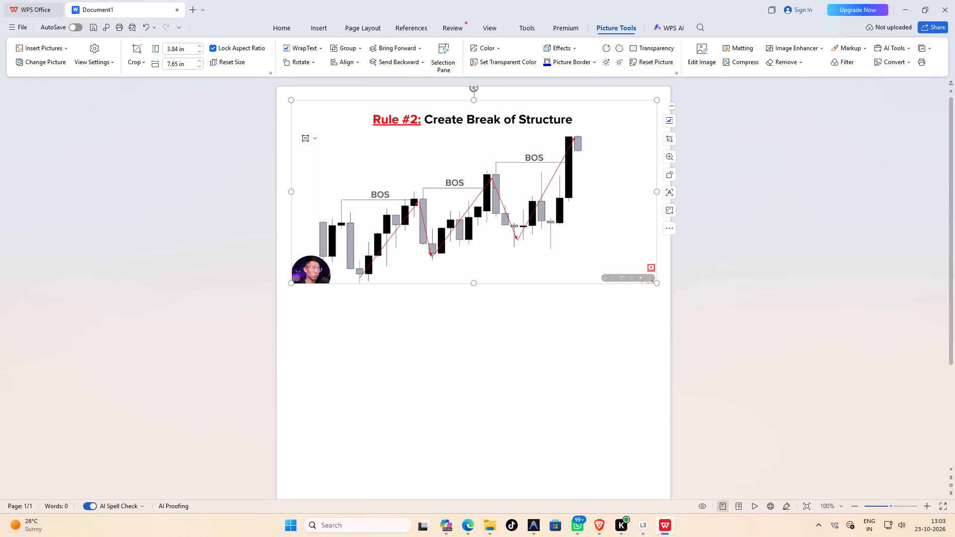
left_click_drag(657, 285, 600, 247)
left_click(589, 322)
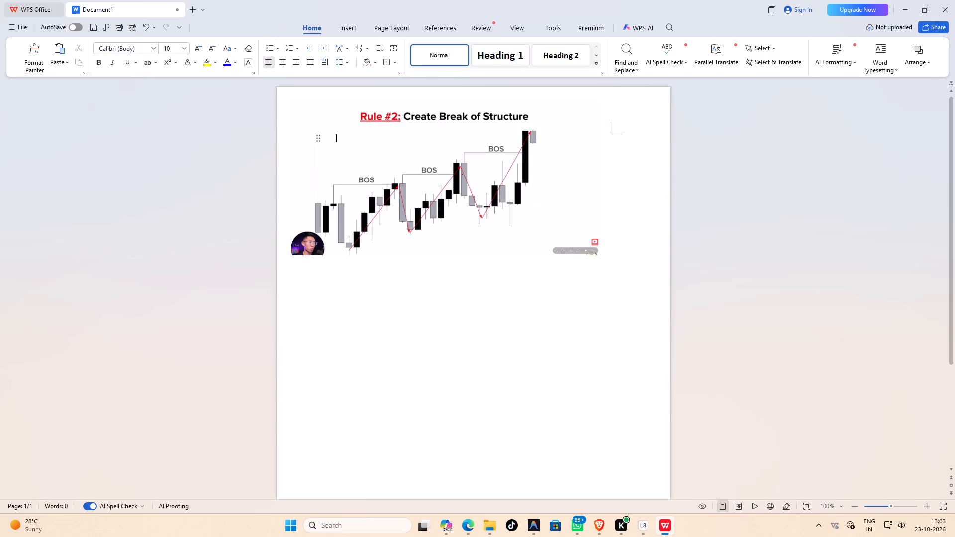
left_click(597, 255)
left_click_drag(599, 255, 580, 243)
left_click(597, 269)
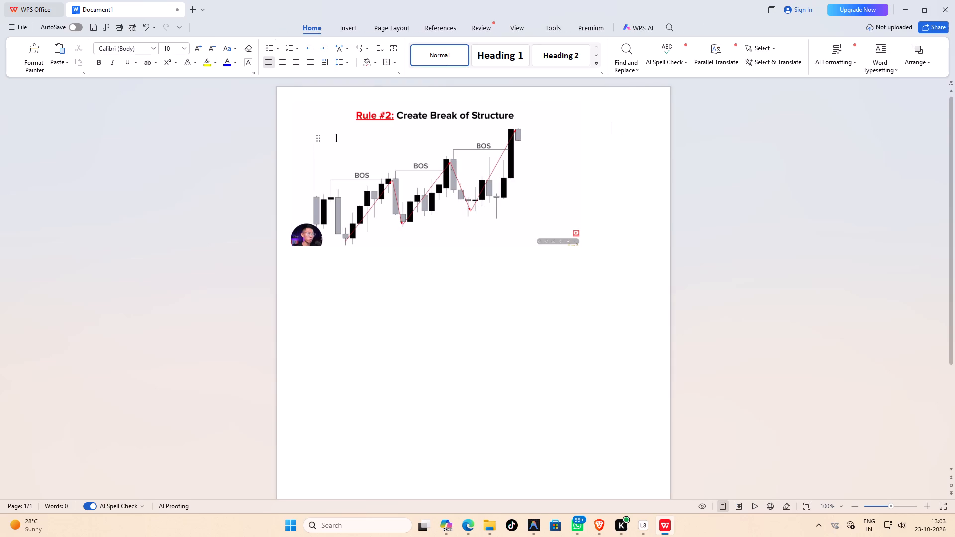
Draw a tall rectangle about 2.00 in high and 1.08 in wide in the blank strip beside the chart picture.
double_click(624, 161)
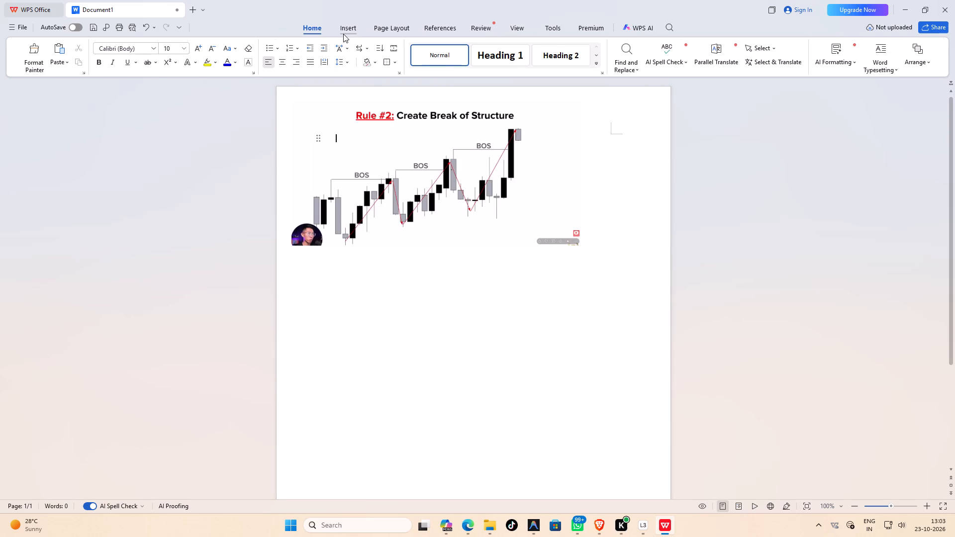
left_click(343, 34)
left_click(400, 46)
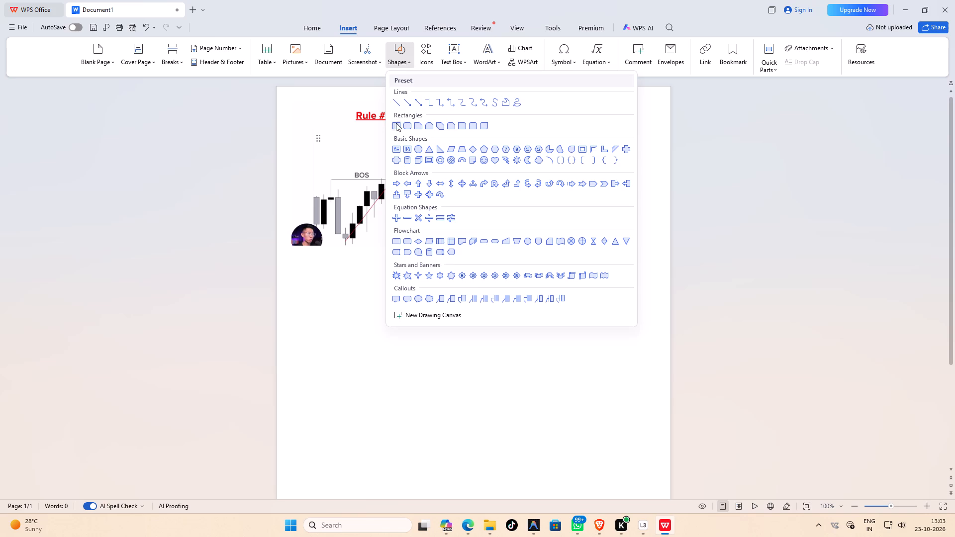
left_click(396, 123)
left_click_drag(609, 138, 651, 232)
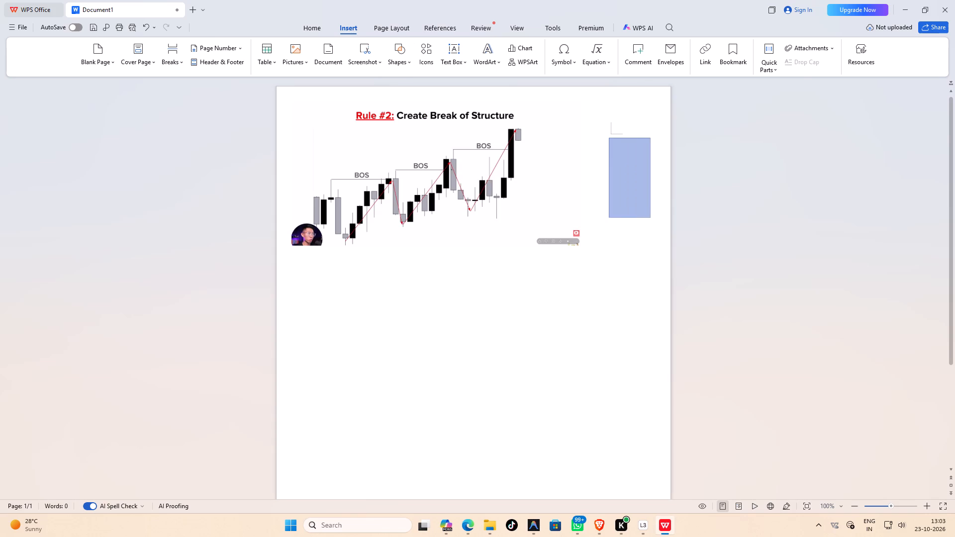
left_click_drag(651, 232, 651, 233)
left_click_drag(606, 187, 596, 187)
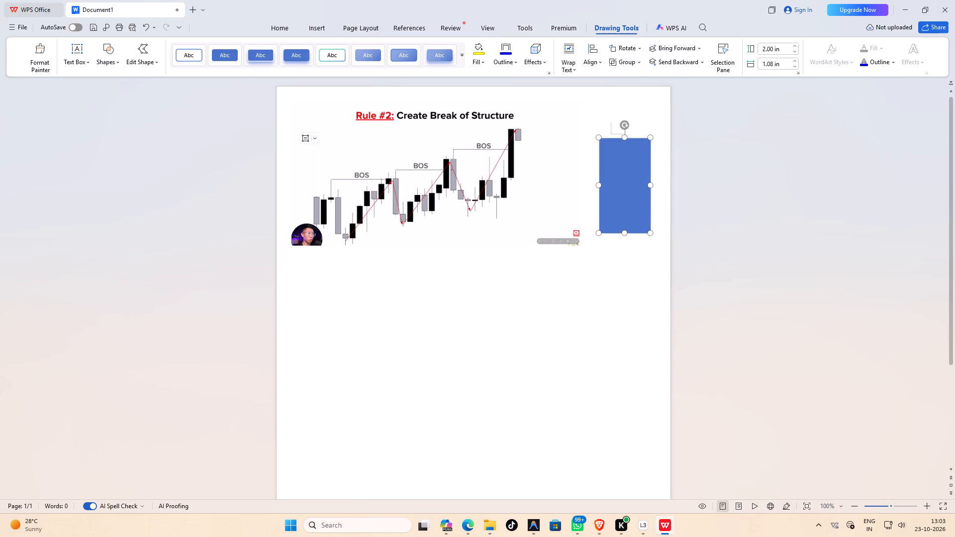
Apply a preset style with no fill and a dashed blue outline to the rectangle beside the chart picture.
left_click(625, 180)
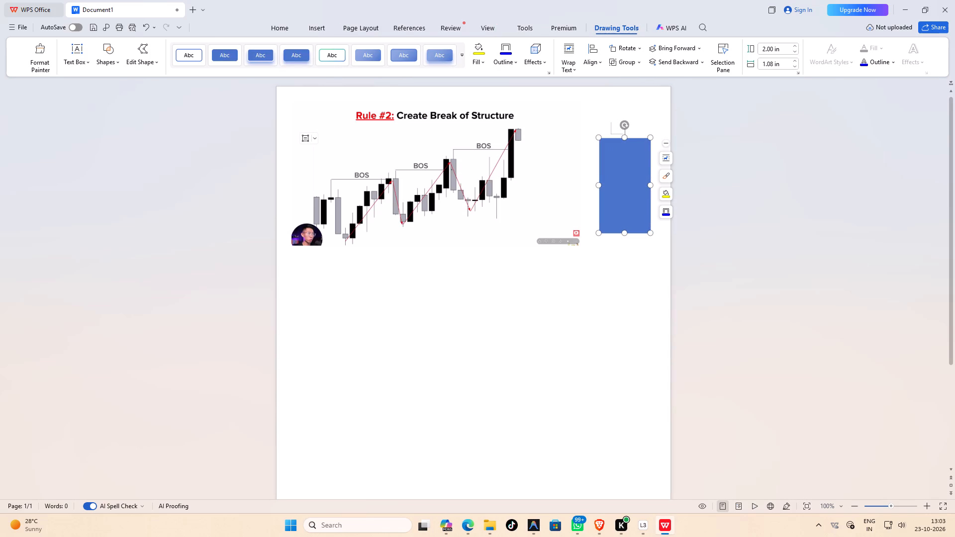
left_click(668, 194)
left_click(672, 212)
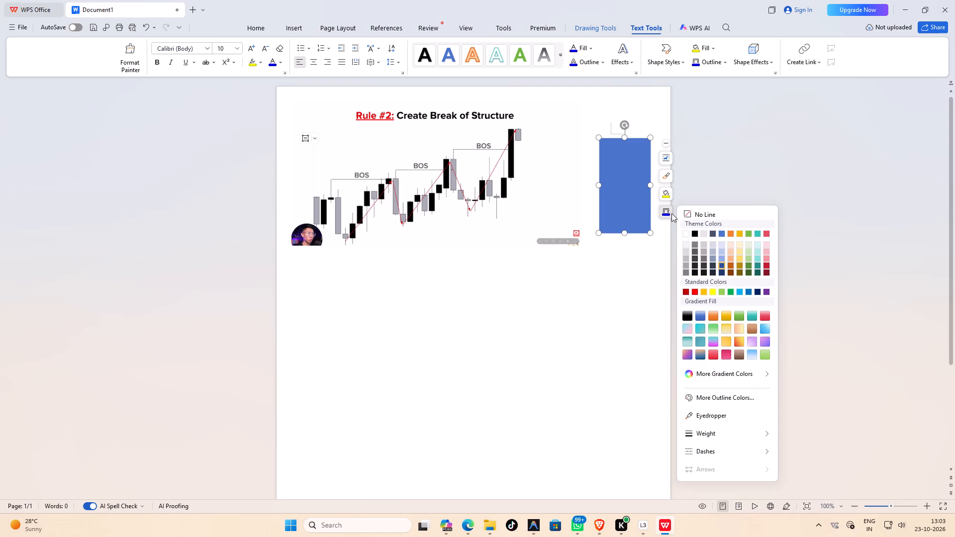
left_click(668, 191)
left_click(667, 179)
left_click(706, 247)
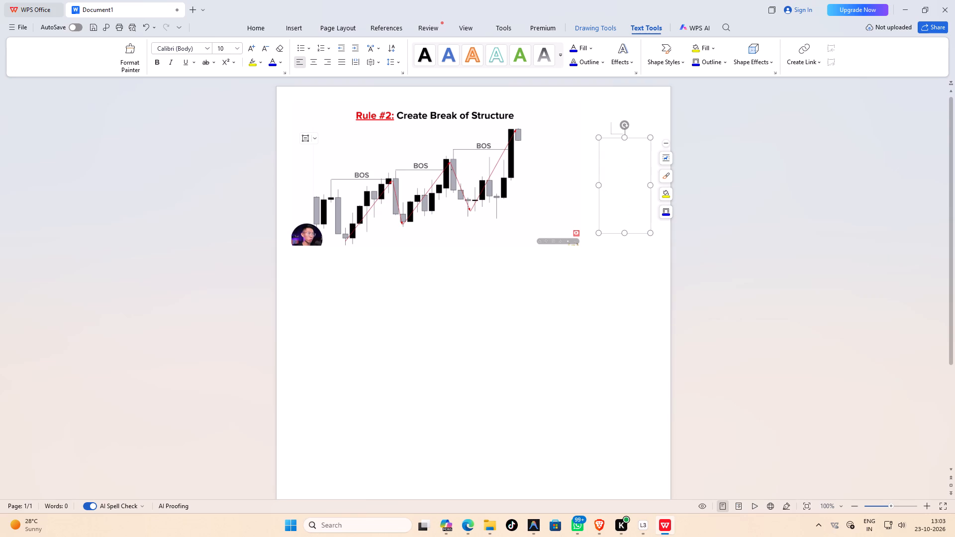
Enter the text "Breaking HH and making a new HH and HL" inside the rectangle.
double_click(622, 187)
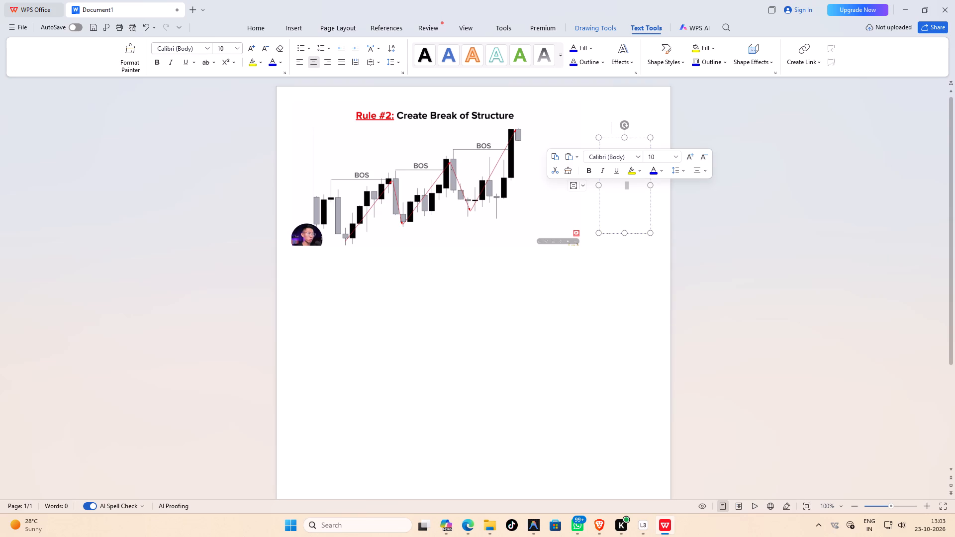
key("b")
key("Insert")
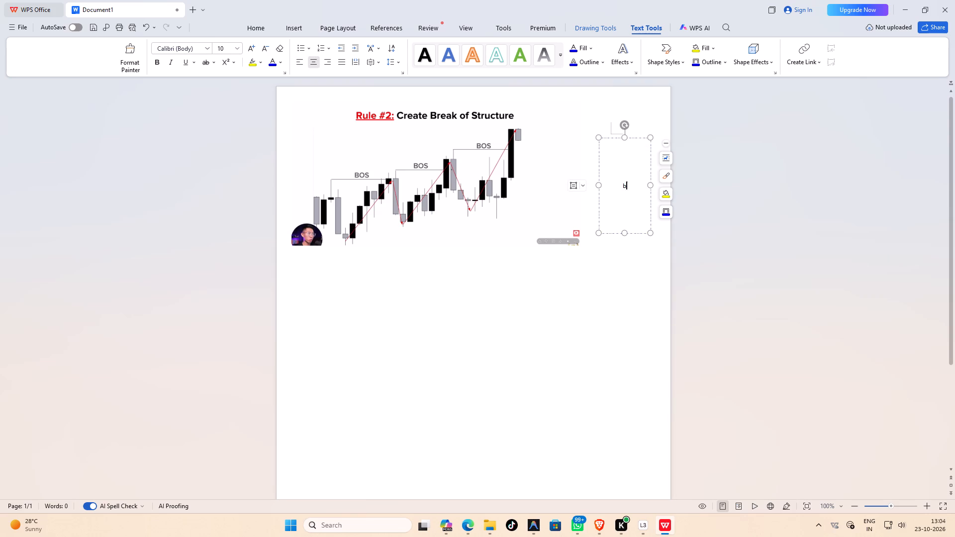
key("BackSpace")
key("BackSpace")
type("Breaking HH AND H")
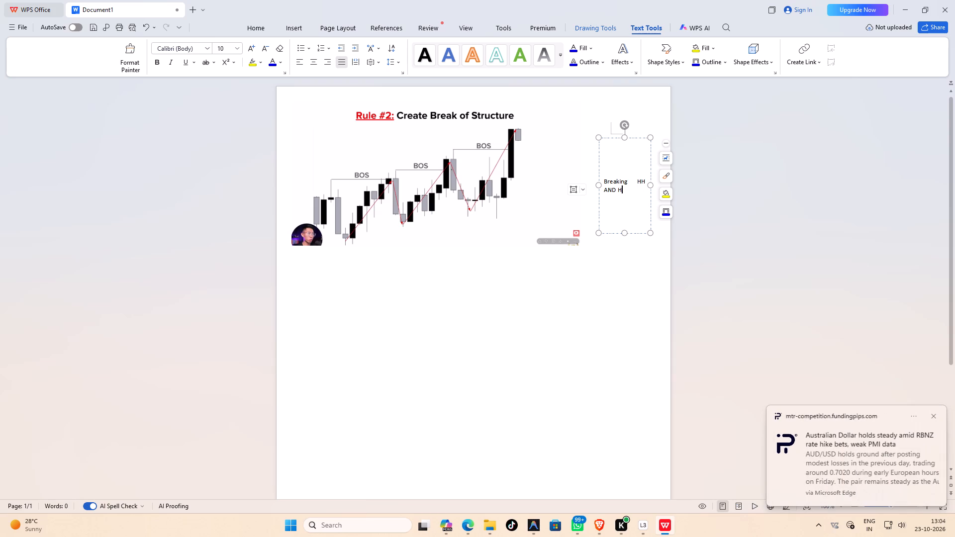
key("BackSpace")
key("BackSpace")
key("BackSpace")
key("BackSpace")
key("BackSpace")
key("BackSpace")
key("BackSpace")
key("BackSpace")
key("BackSpace")
key("space")
type("HH")
key("space")
type("and")
key("space")
type("making a new")
key("space")
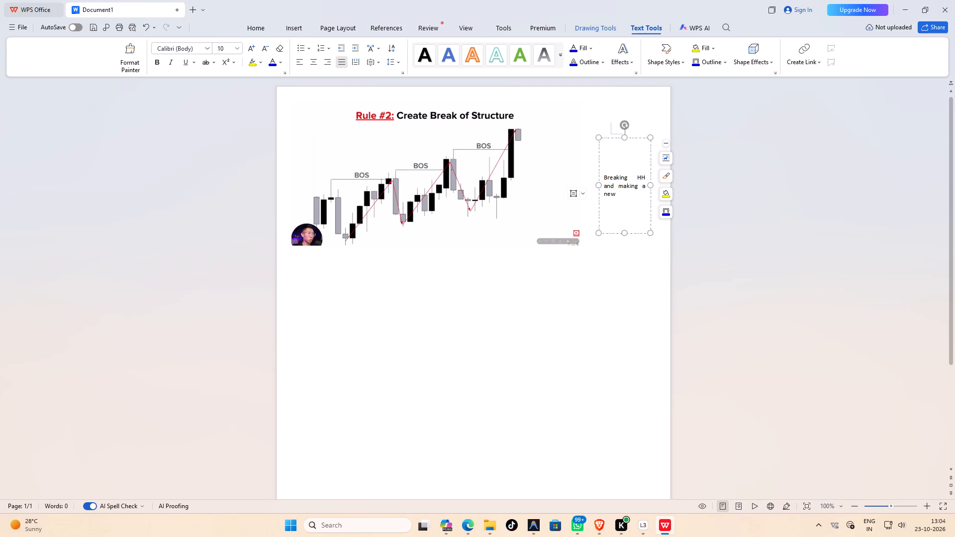
type("HH")
key("space")
type("and HL")
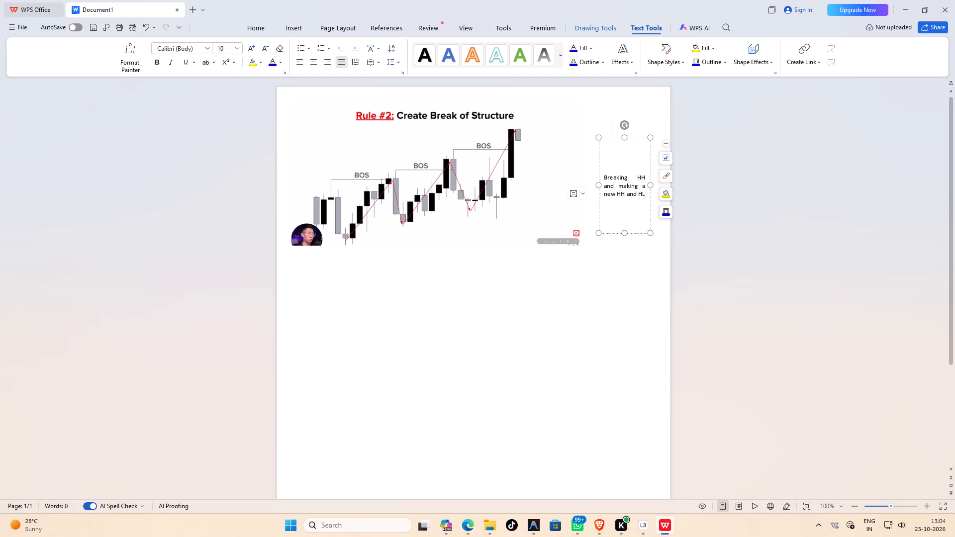
Insert "and HL" after "Breaking HH" in the rectangle's note.
left_click(634, 179)
key("backslash")
key("BackSpace")
key("BackSpace")
key("space")
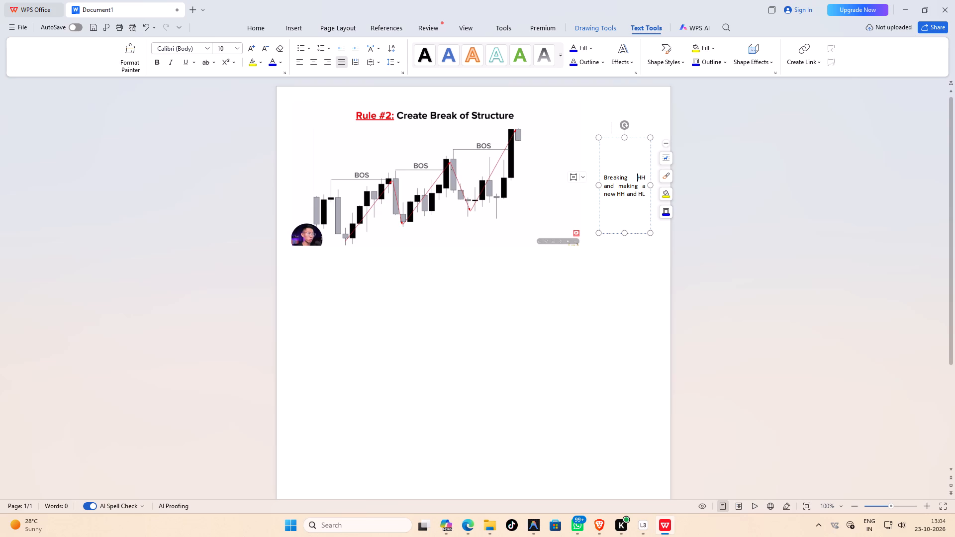
left_click(648, 176)
key("a")
type("nd")
key("space")
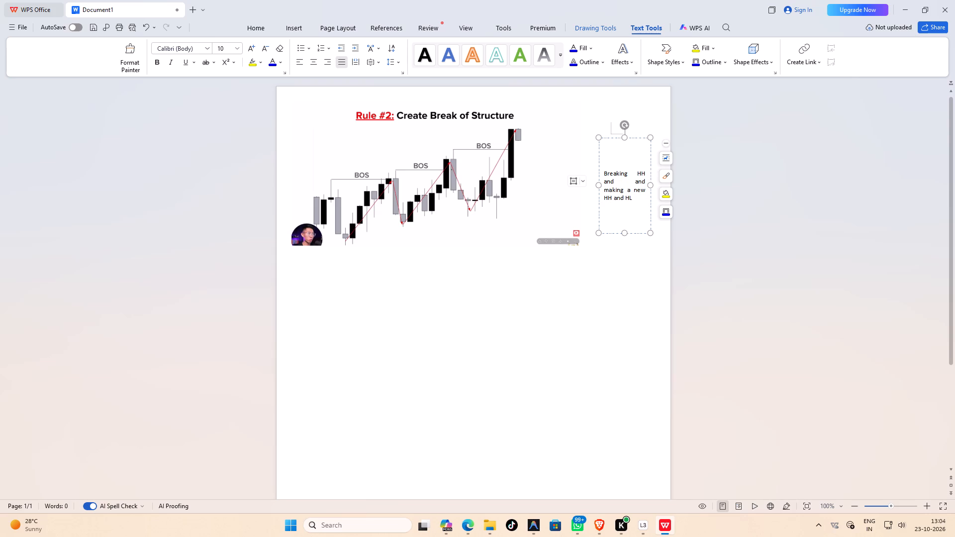
type("HL")
key("space")
Append "is a BOS" to the end of the rectangle's note, followed by a new line, and leave the shape.
key("Down")
key("Down")
key("space")
key("space")
key("space")
key("BackSpace")
type("is a BOS")
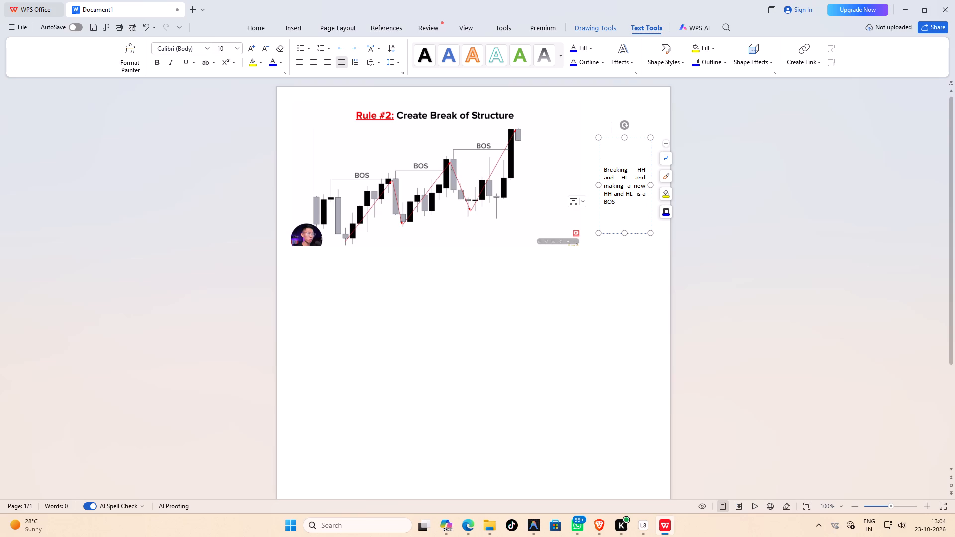
key("Return")
left_click(639, 296)
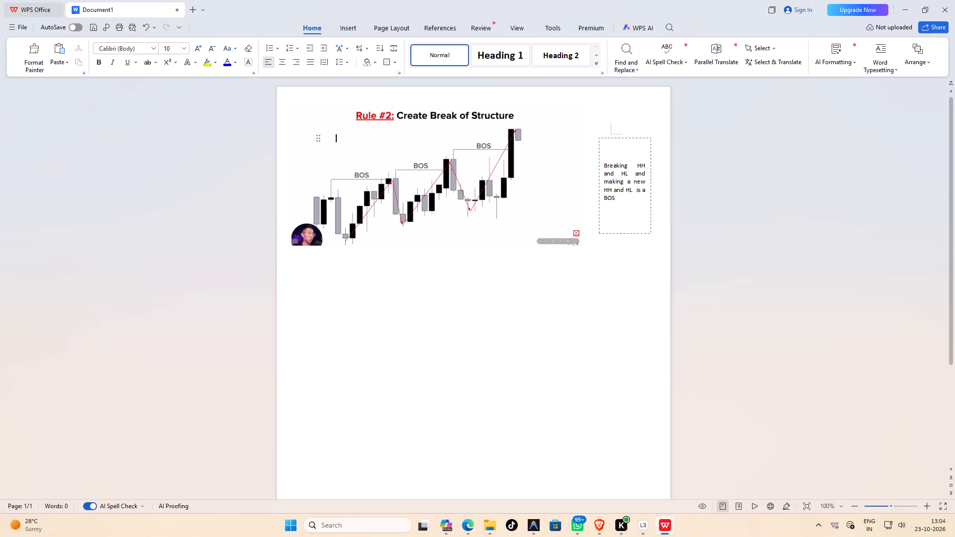
left_click(622, 138)
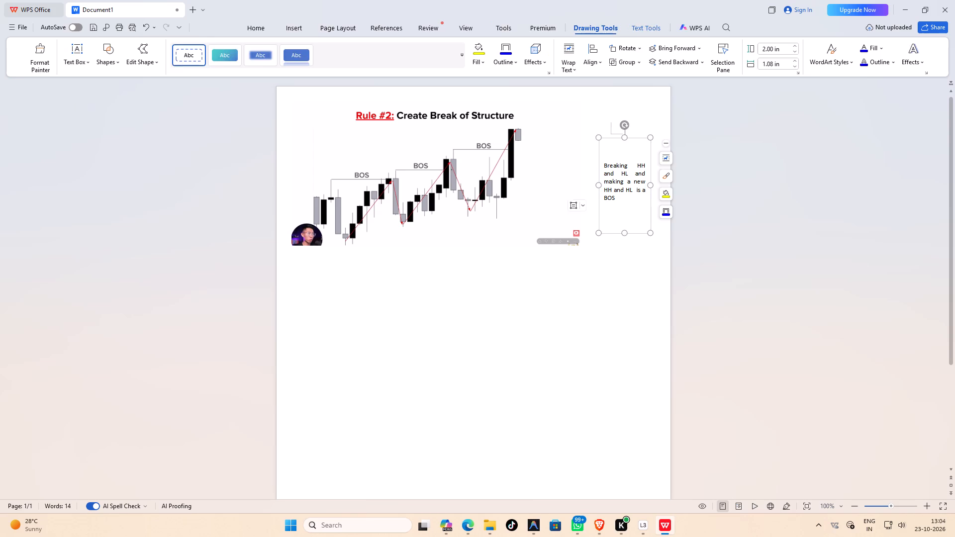
left_click(628, 296)
Switch to the XAUUSD M5 chart in Microsoft Edge and place a long position drawing with its entry at about 4016.26.
left_click(475, 532)
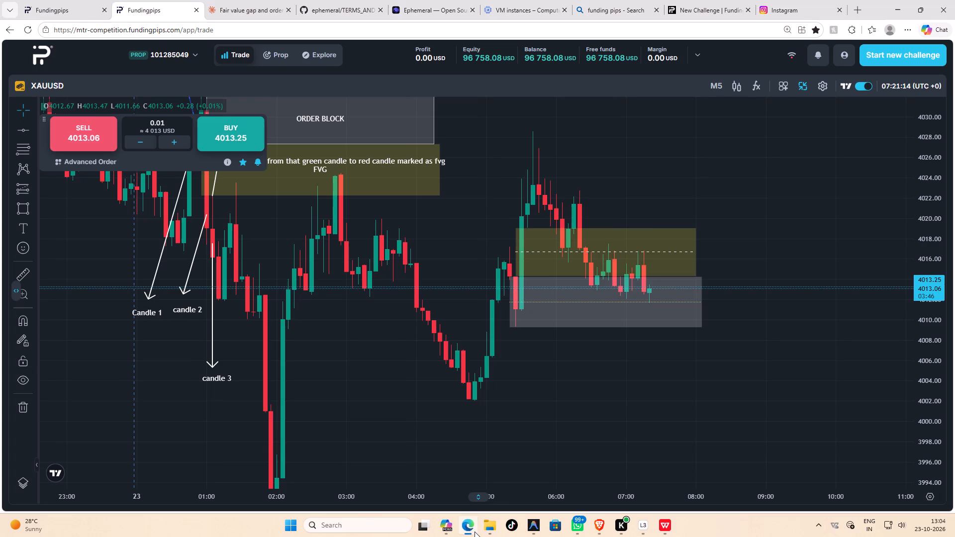
left_click(472, 531)
left_click(472, 531)
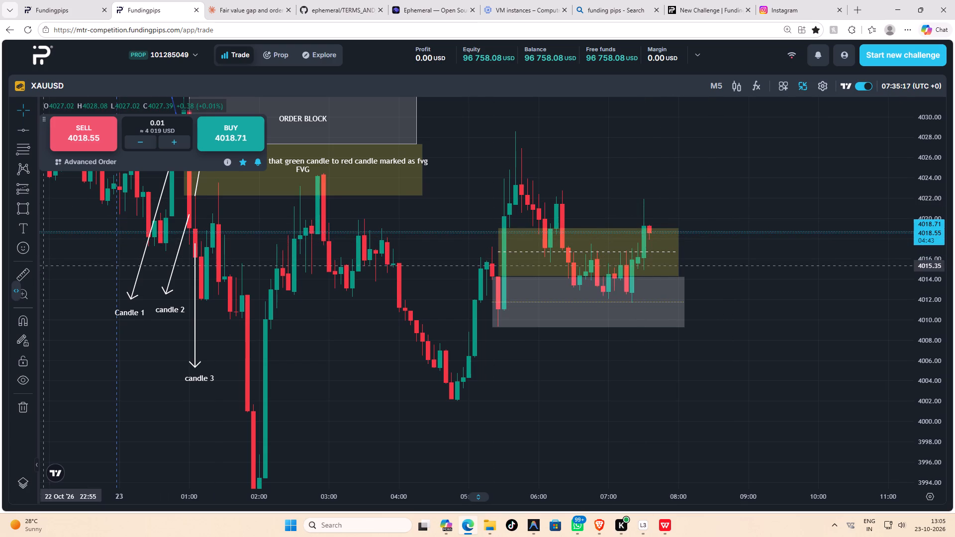
left_click(33, 209)
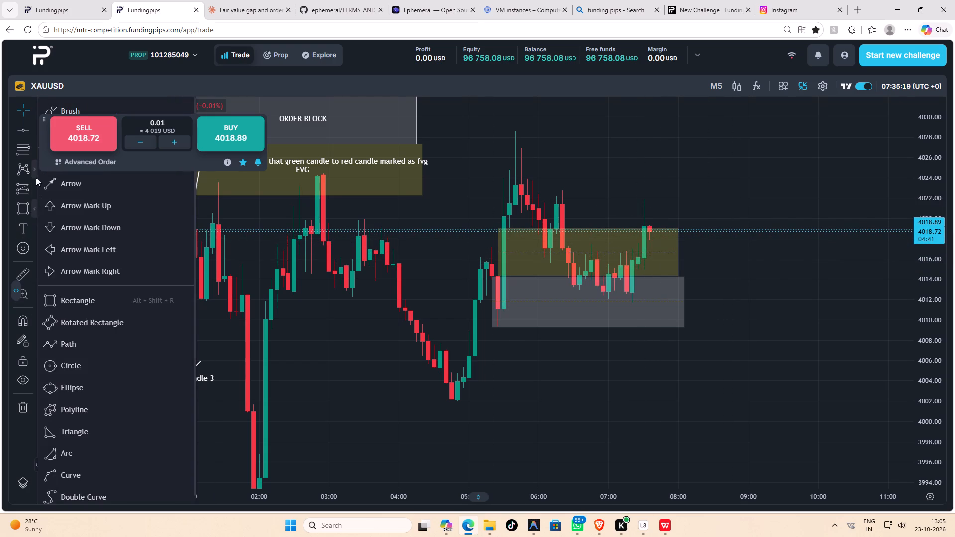
left_click(34, 185)
left_click(57, 210)
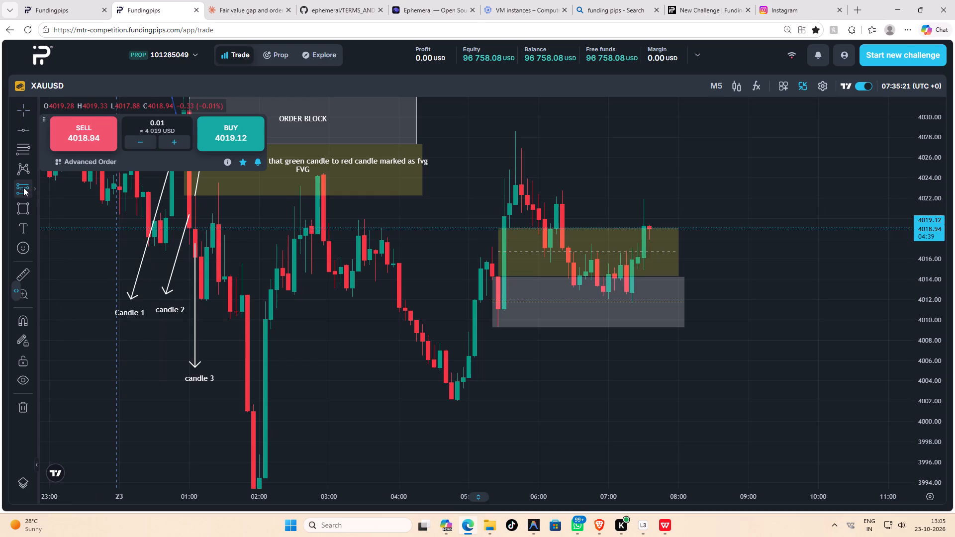
left_click(36, 187)
left_click(47, 189)
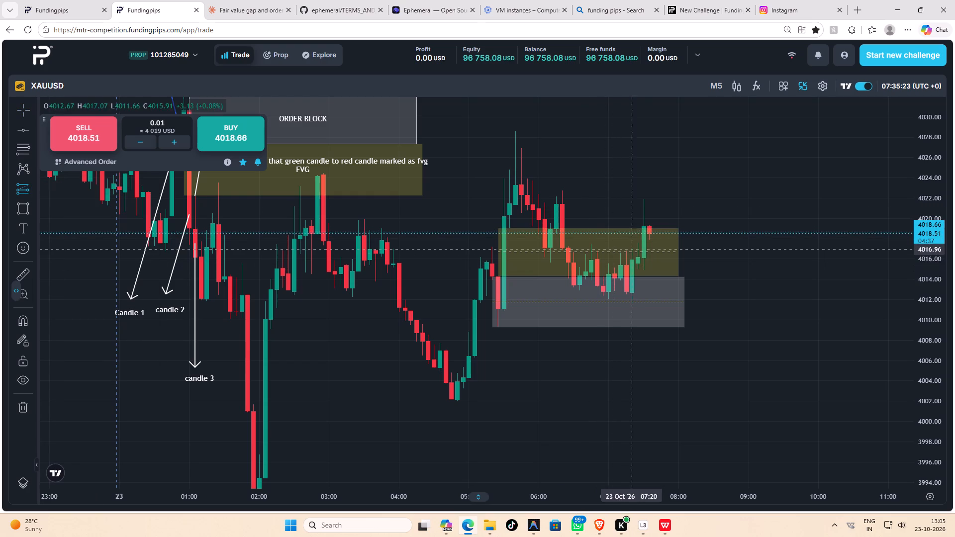
left_click(644, 257)
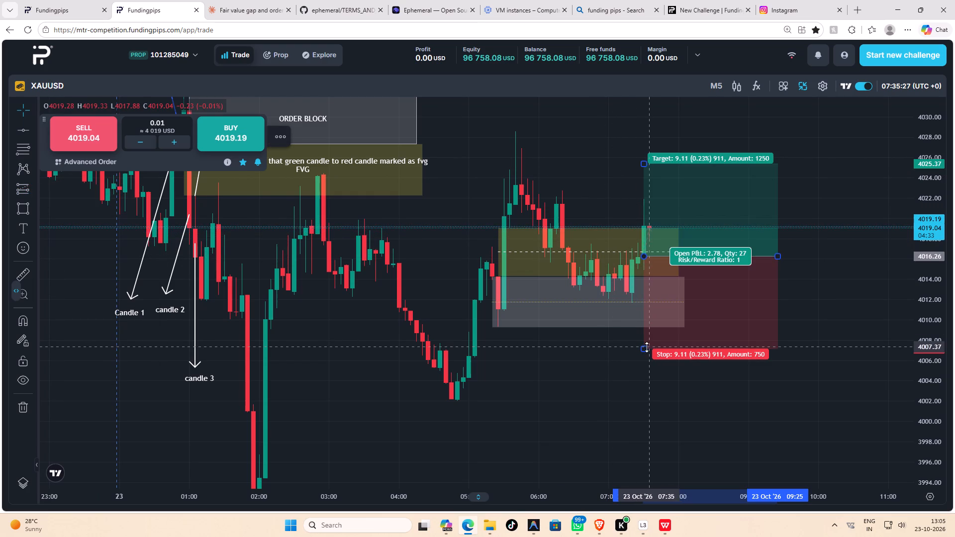
Adjust the long position's stop level to about 4012.65 and its target level to about 4023.54.
left_click_drag(647, 347, 642, 295)
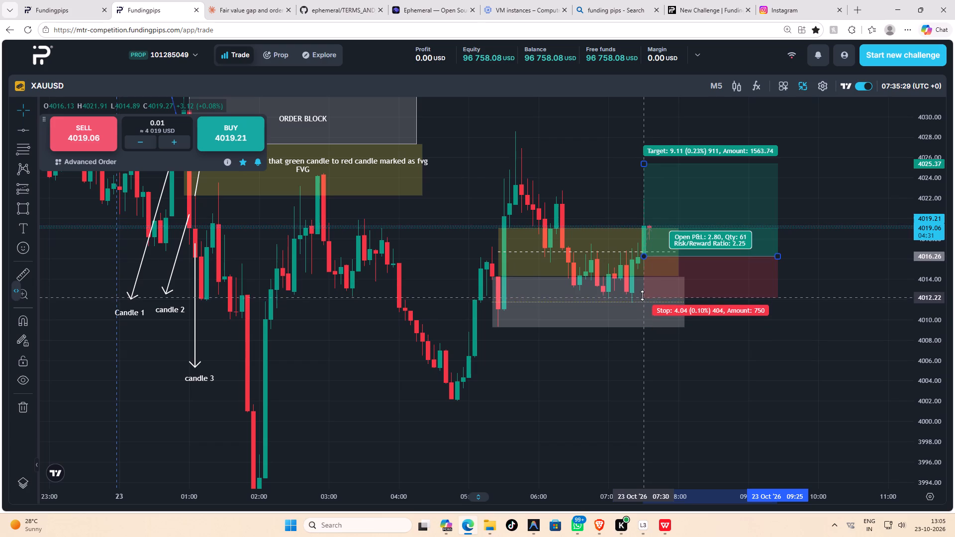
left_click_drag(642, 295, 643, 294)
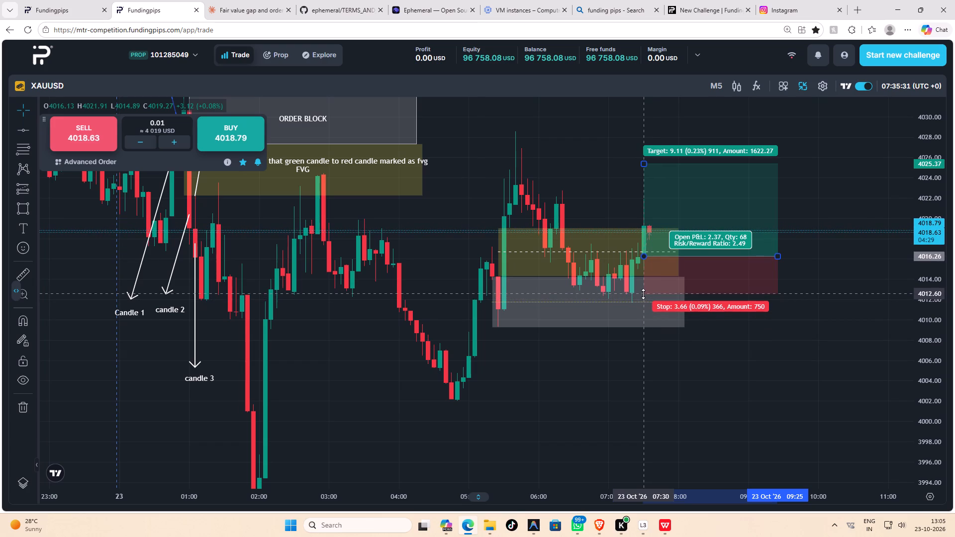
left_click_drag(643, 294, 643, 293)
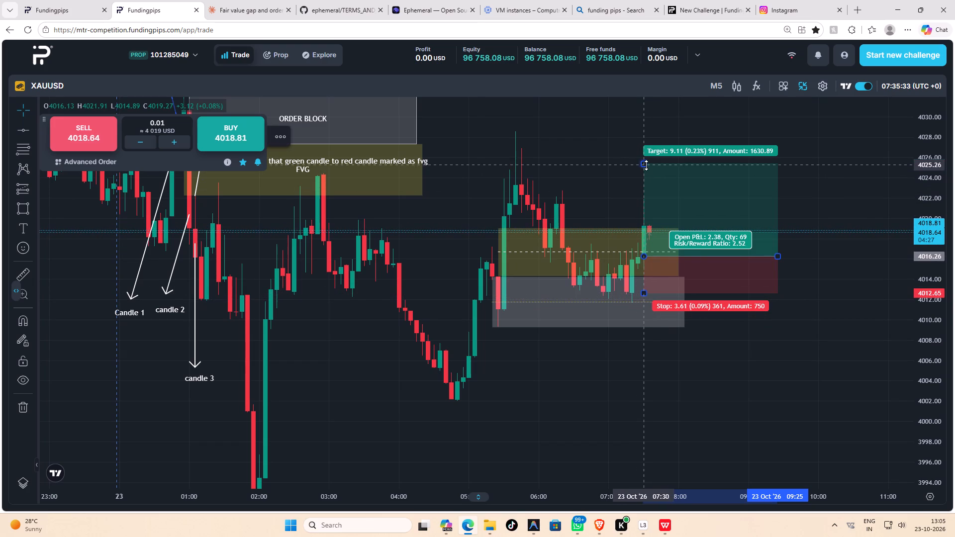
left_click_drag(646, 165, 646, 180)
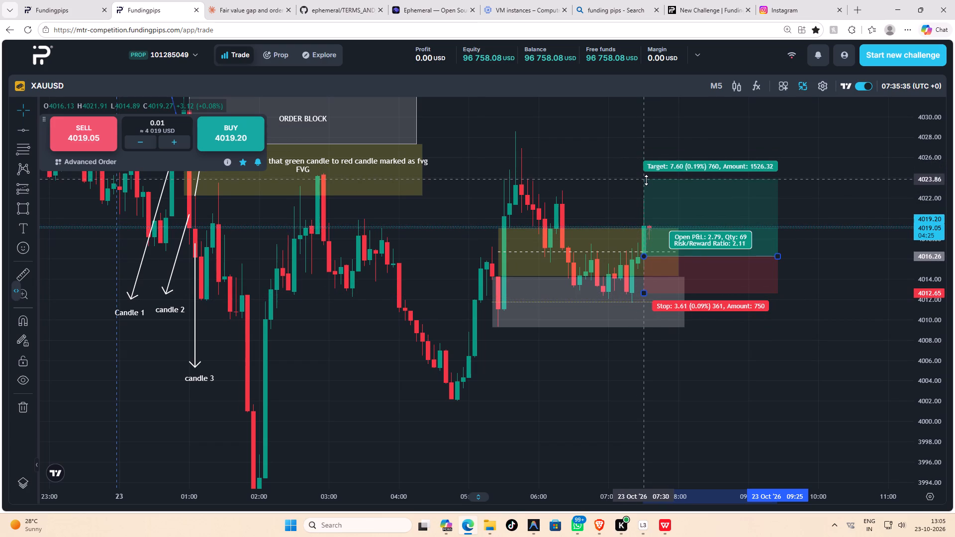
left_click_drag(646, 180, 644, 183)
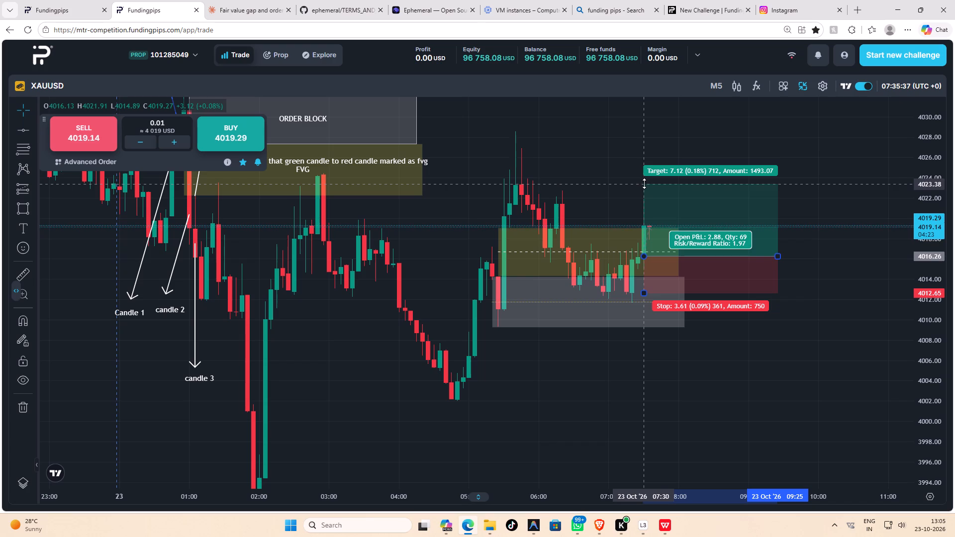
left_click_drag(644, 183, 643, 184)
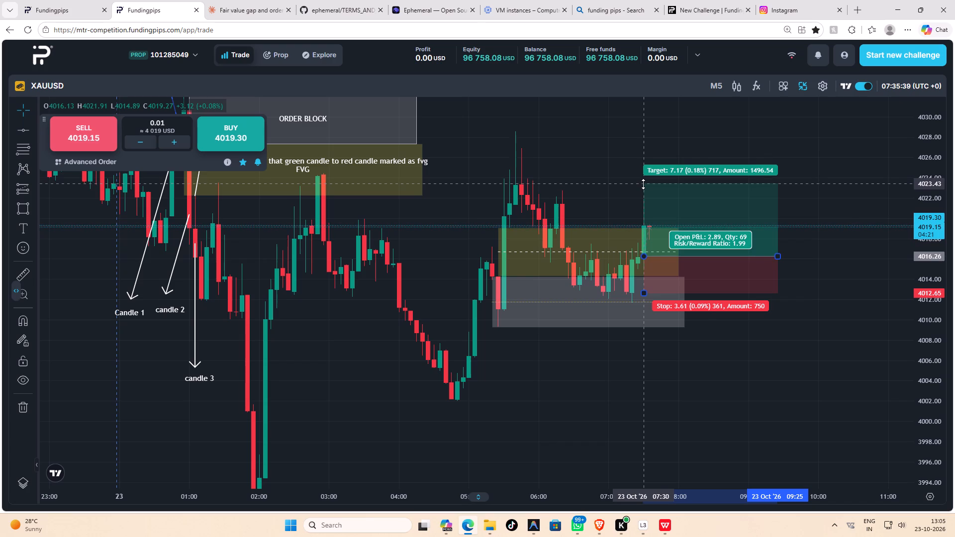
left_click_drag(643, 184, 643, 182)
left_click(597, 196)
Examine the long position against the surrounding candles and marked zones on the XAUUSD chart.
scroll(605, 267, "down", 3)
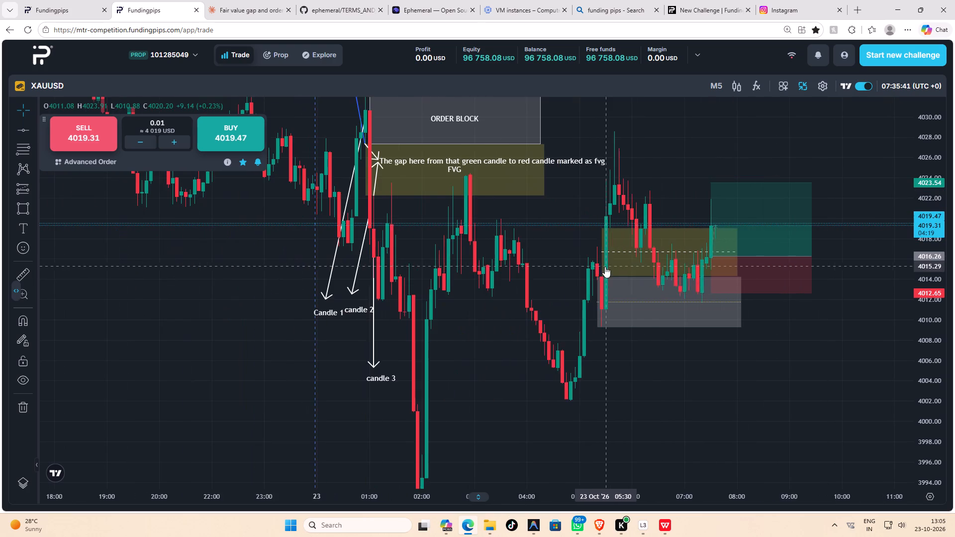
left_click_drag(862, 342, 750, 346)
left_click_drag(935, 309, 901, 183)
scroll(791, 253, "up", 2)
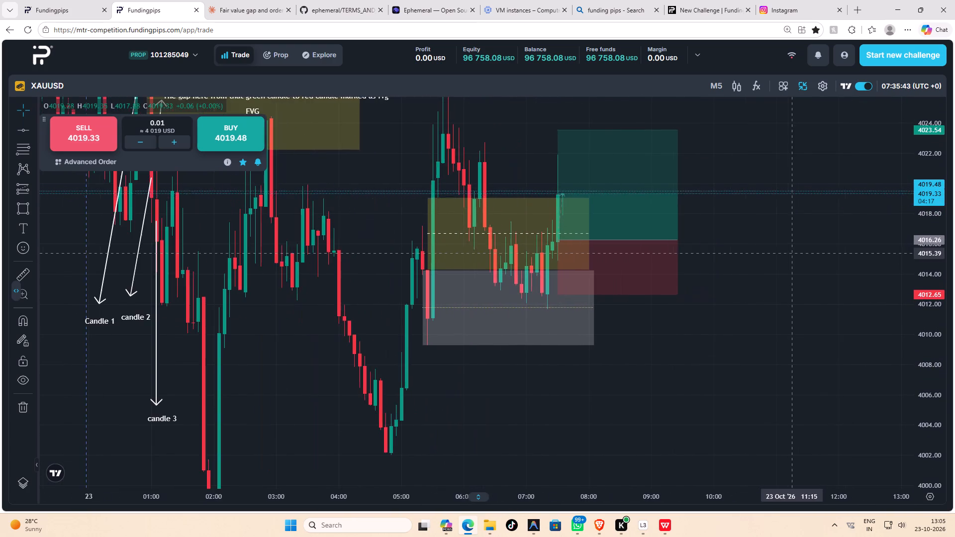
scroll(770, 259, "up", 2)
left_click_drag(701, 265, 756, 340)
scroll(756, 341, "up", 2)
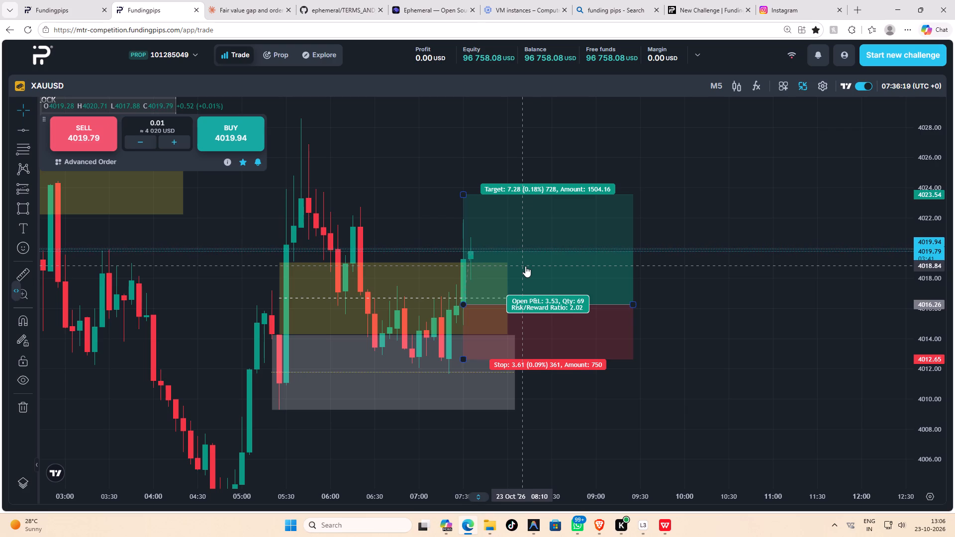
Switch to Brave and resume the Order Blocks Explained video at the Rule #2 section.
left_click(896, 7)
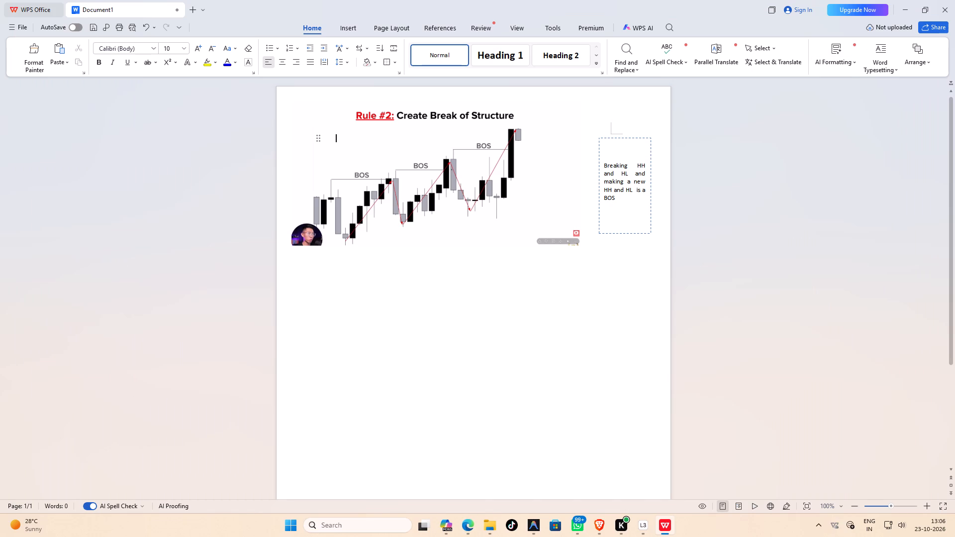
left_click(472, 526)
left_click(471, 526)
left_click(597, 516)
left_click(428, 299)
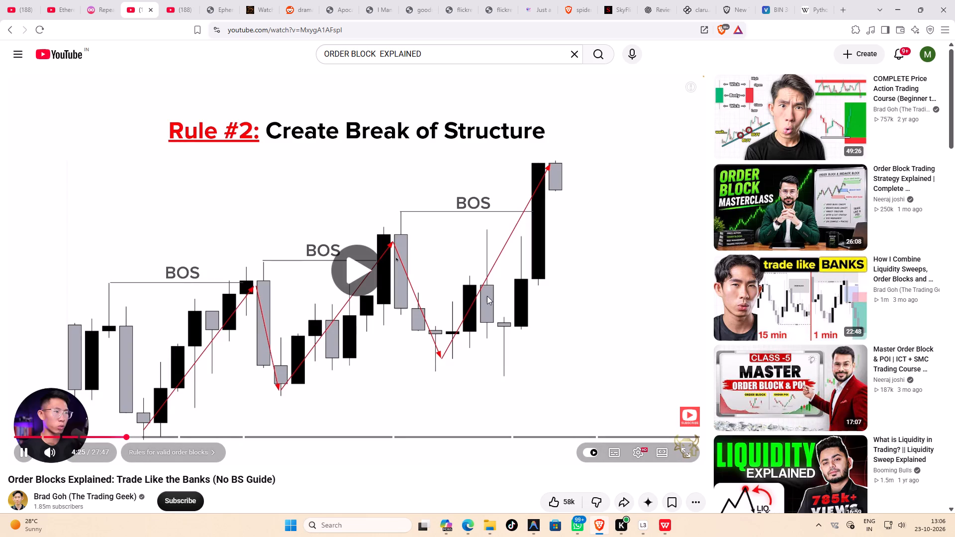
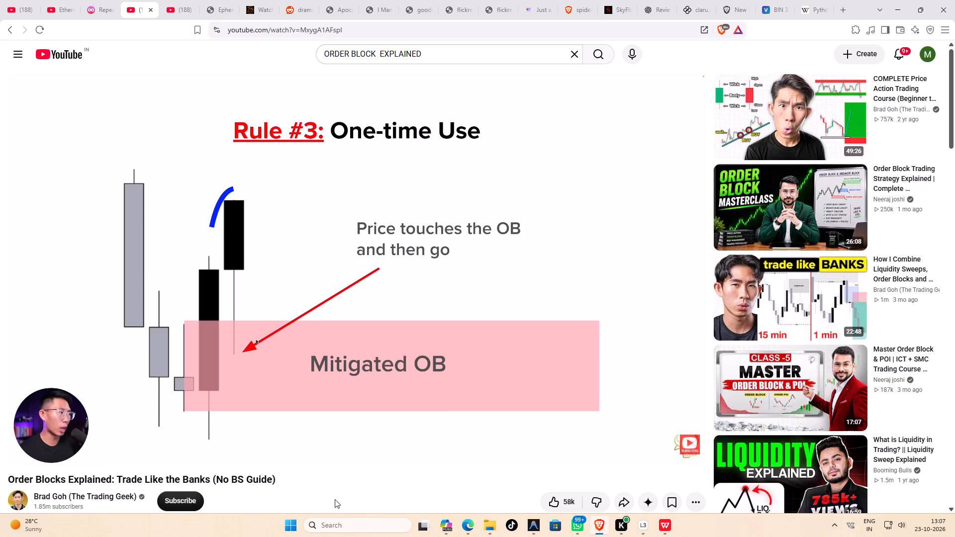
Replay the video's Rule #3: One-time Use explanation of the mitigated order block and pause it at about 6:01.
key("space")
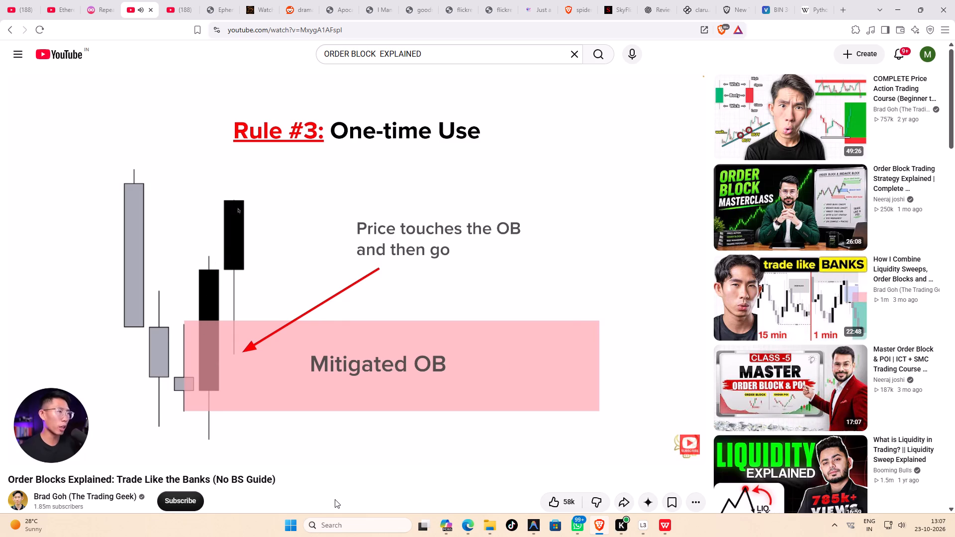
key("Left")
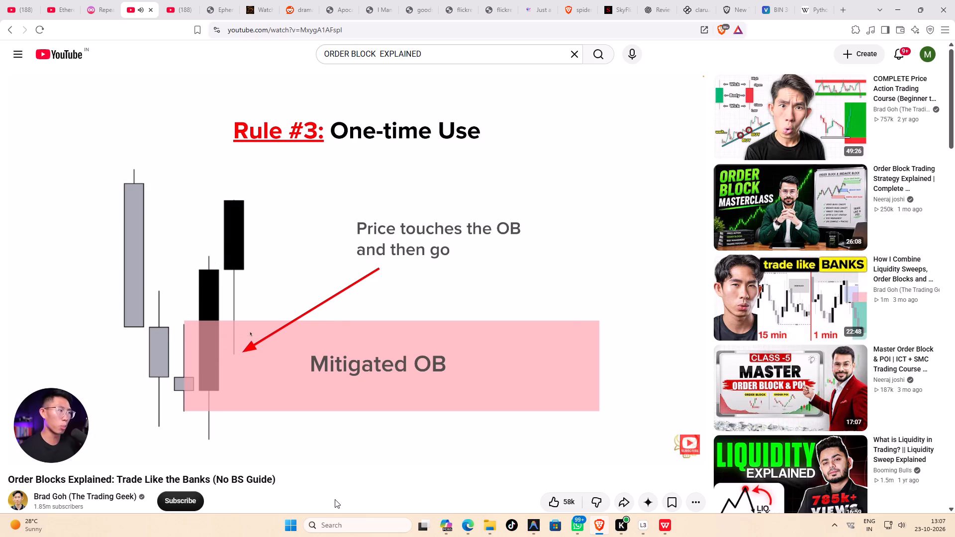
key("Left")
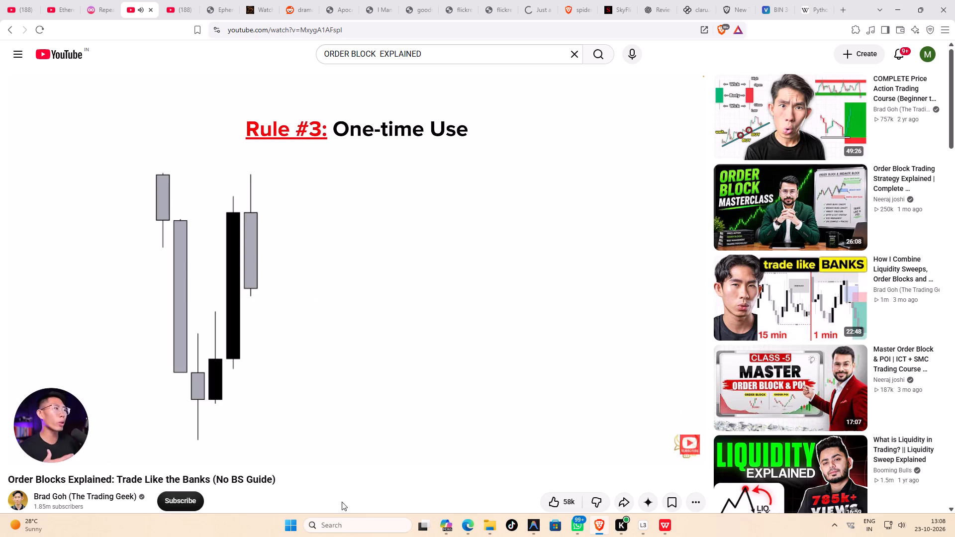
key("space")
Browse the viewer comments below the Order Blocks Explained video, and resume playback of the Rule #3 section.
scroll(363, 372, "down", 6)
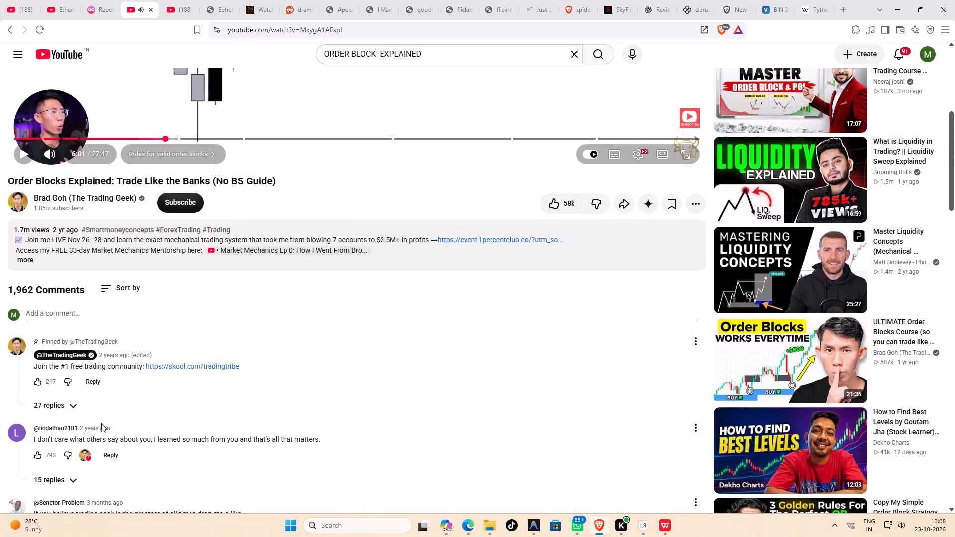
scroll(109, 422, "down", 10)
scroll(114, 419, "up", 1)
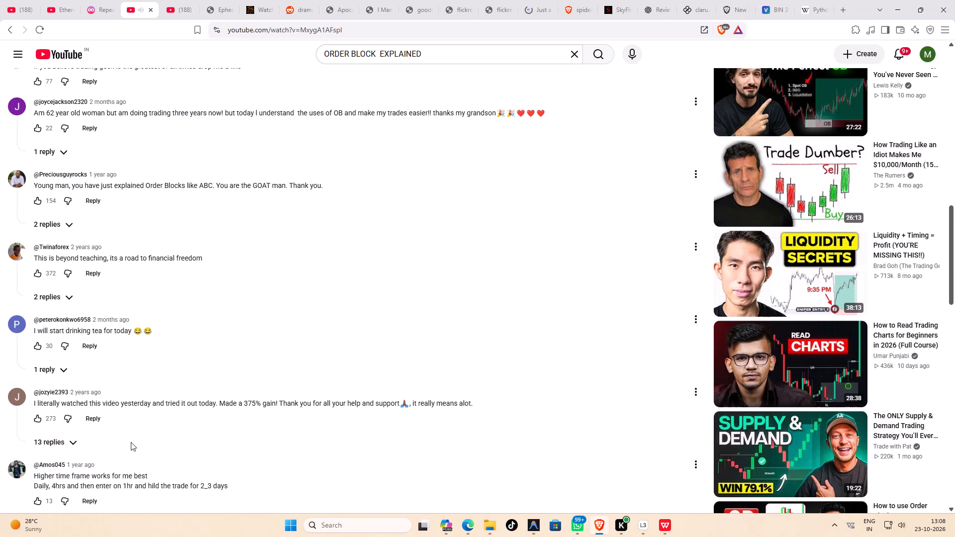
scroll(142, 437, "down", 3)
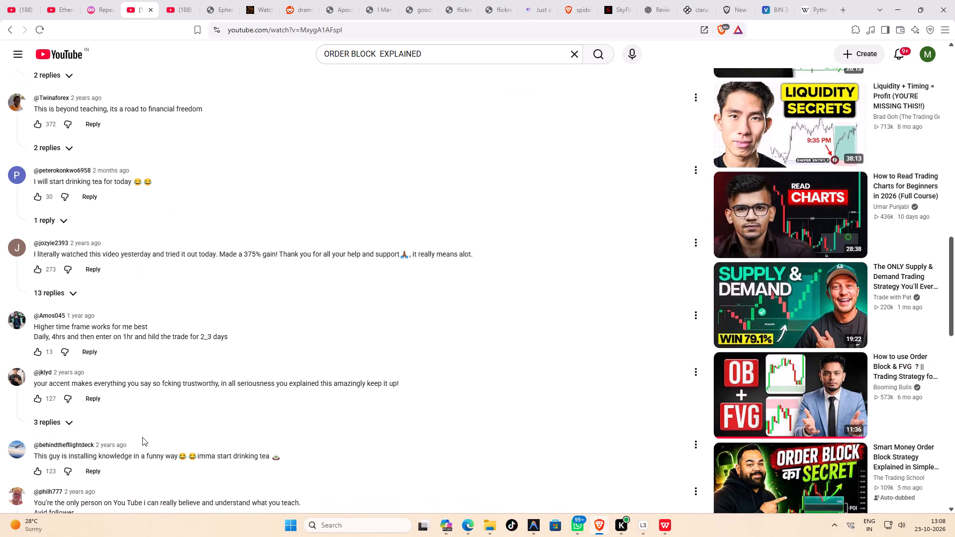
scroll(142, 437, "down", 2)
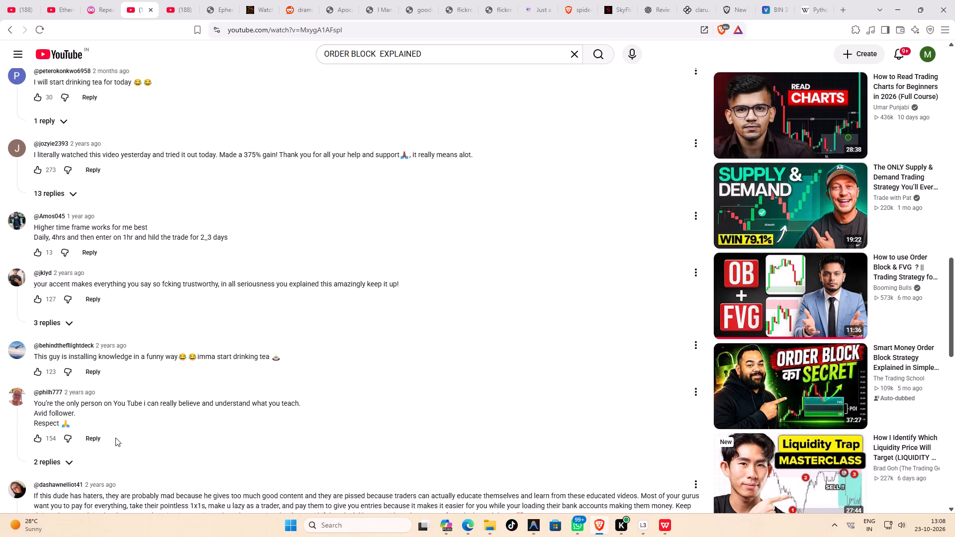
scroll(115, 438, "down", 2)
scroll(115, 438, "up", 12)
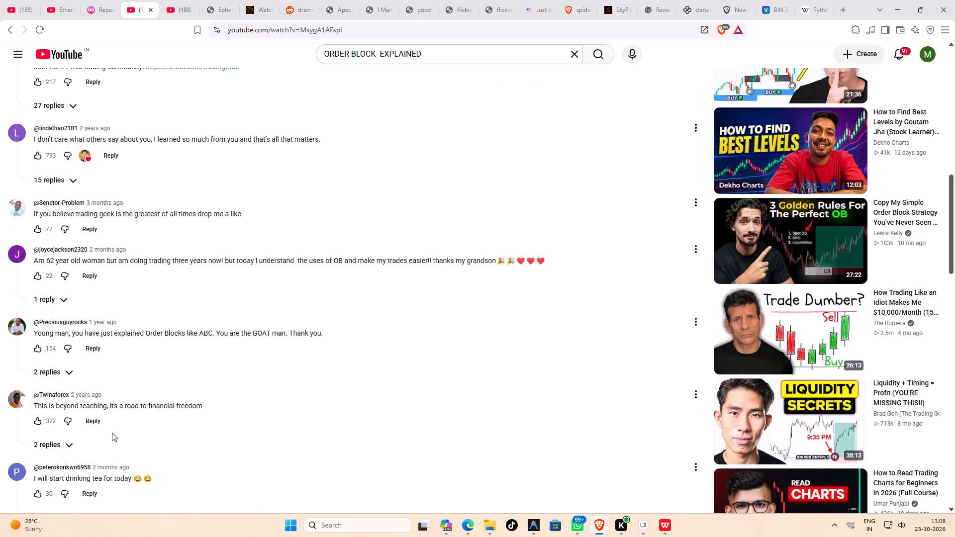
scroll(112, 433, "up", 8)
left_click(270, 250)
scroll(293, 423, "up", 1)
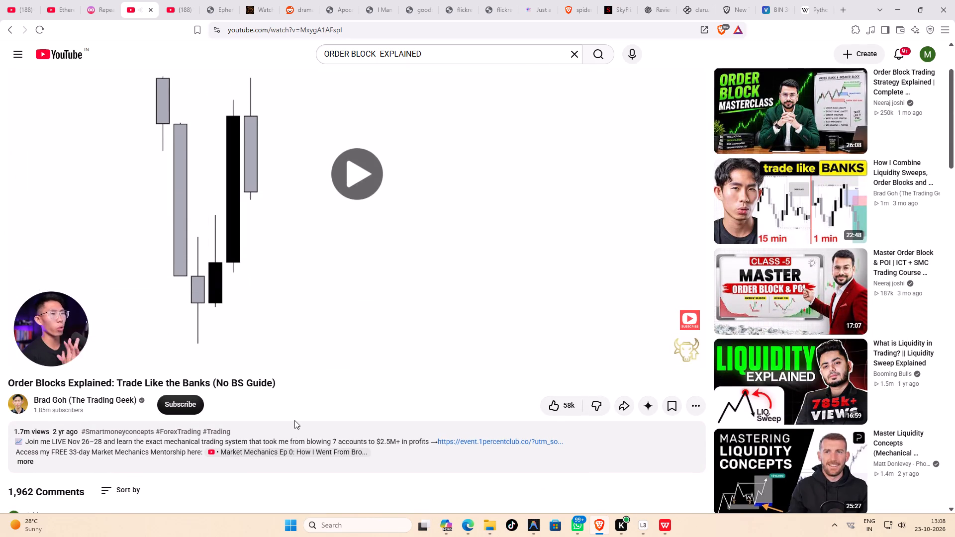
scroll(294, 420, "up", 3)
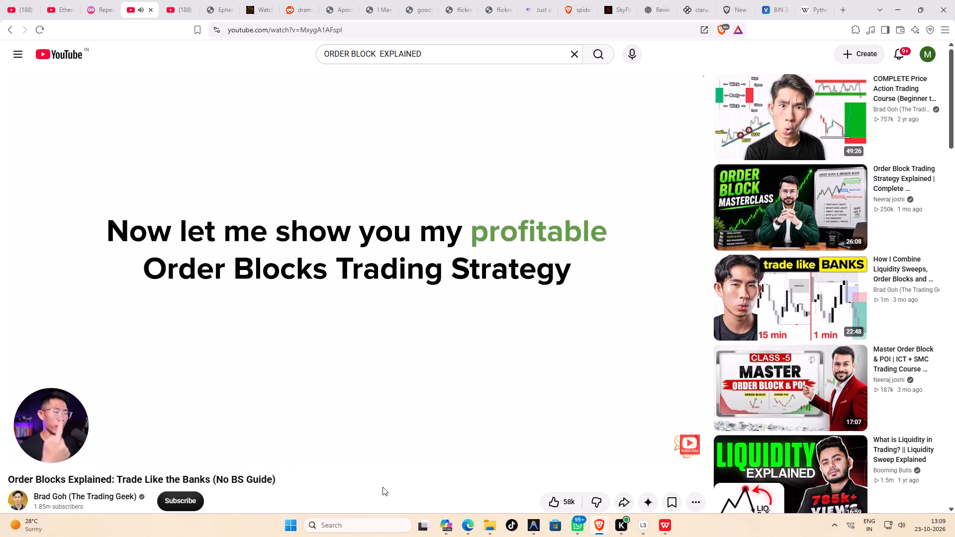
Rewind the video to the Rule #3: One-time Use diagram labelled Mitigated OB and pause it at about 5:50.
key("Left")
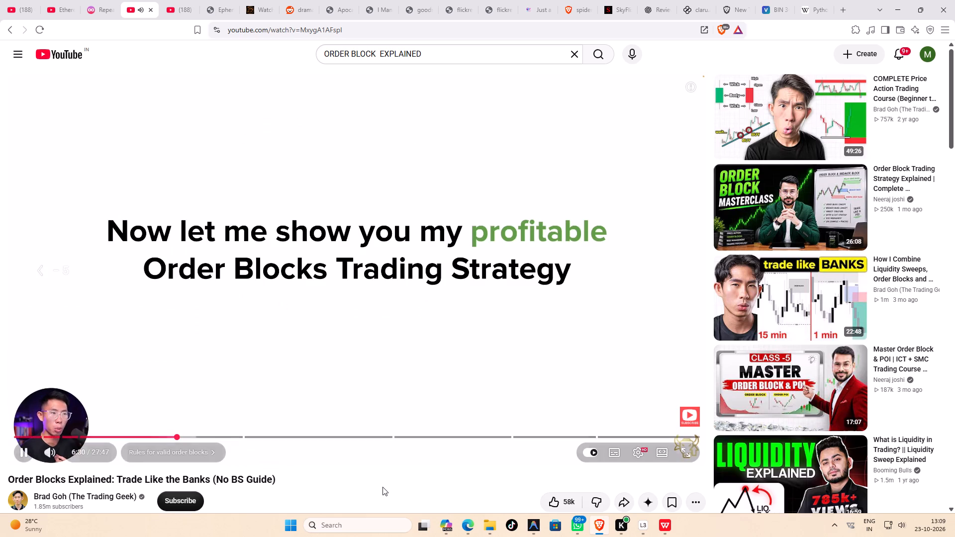
key("Left")
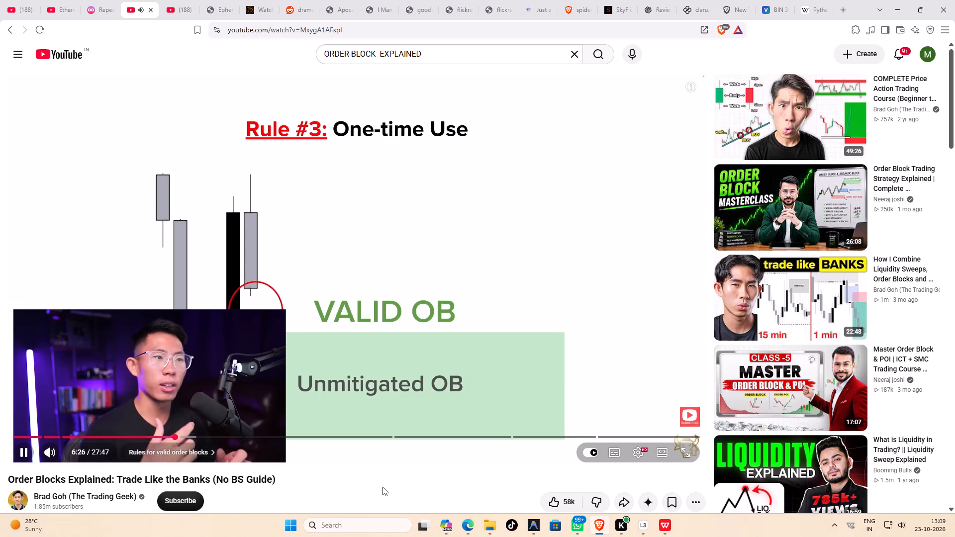
key("Left")
key("Left")
key("Left")
key("Left")
key("Left")
key("Left")
key("Left")
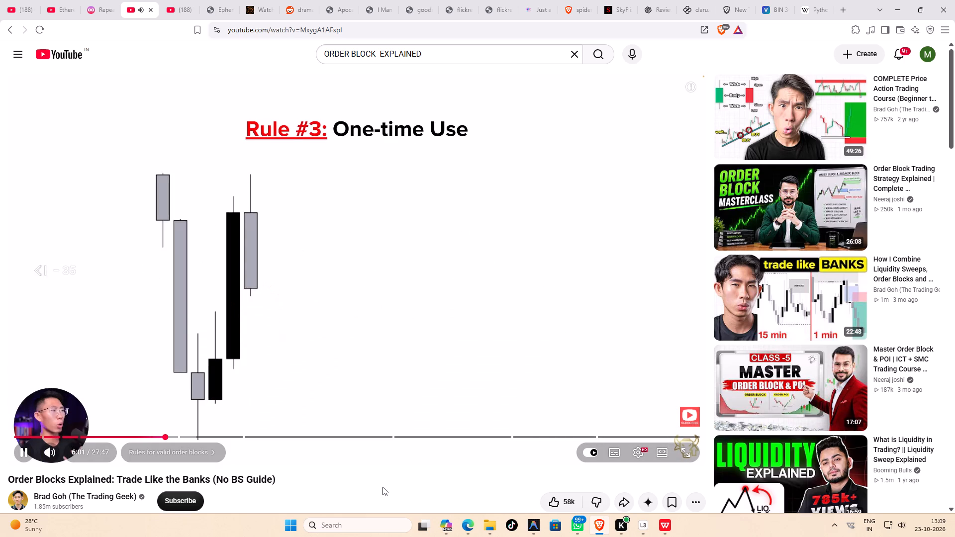
key("Left")
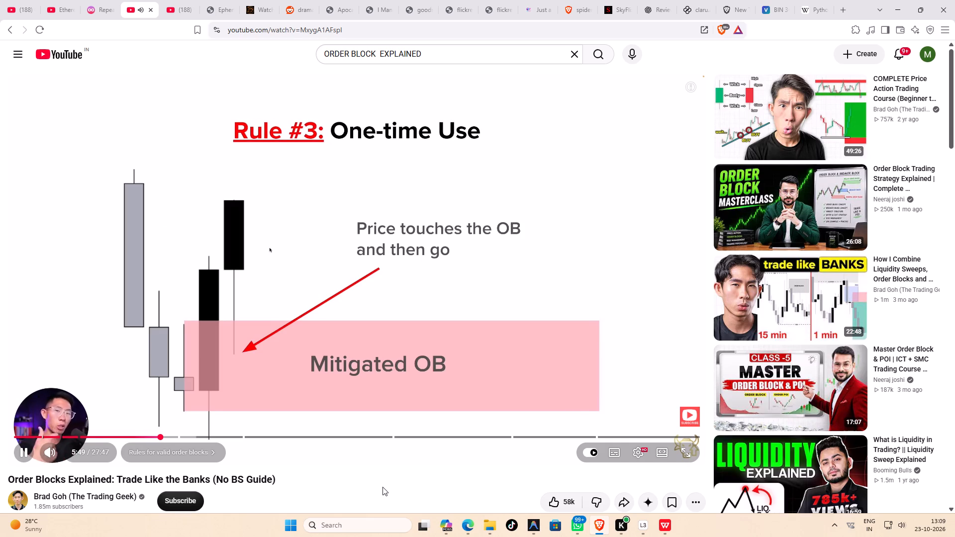
key("space")
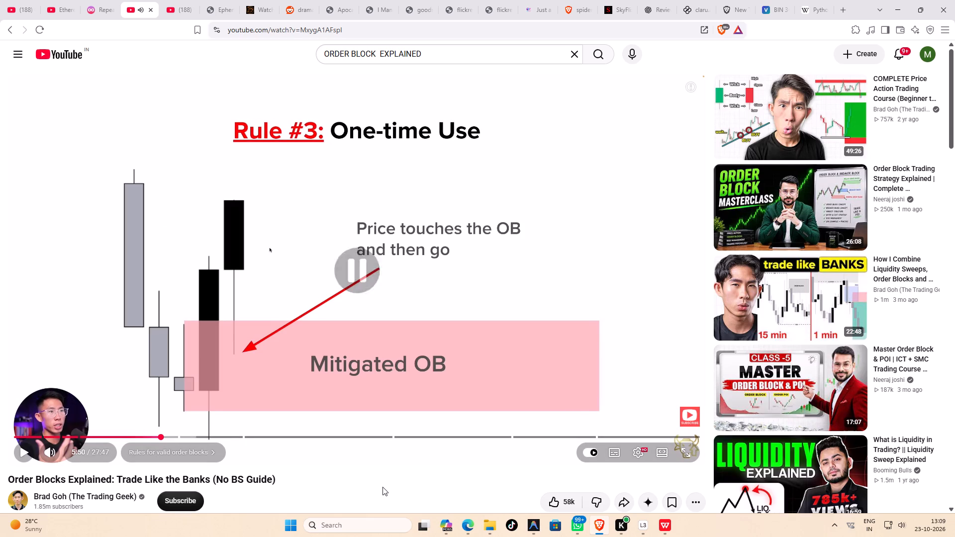
Capture the Rule #3 Mitigated OB diagram as a screenshot and paste it into the WPS notes document.
key("shift+super+s")
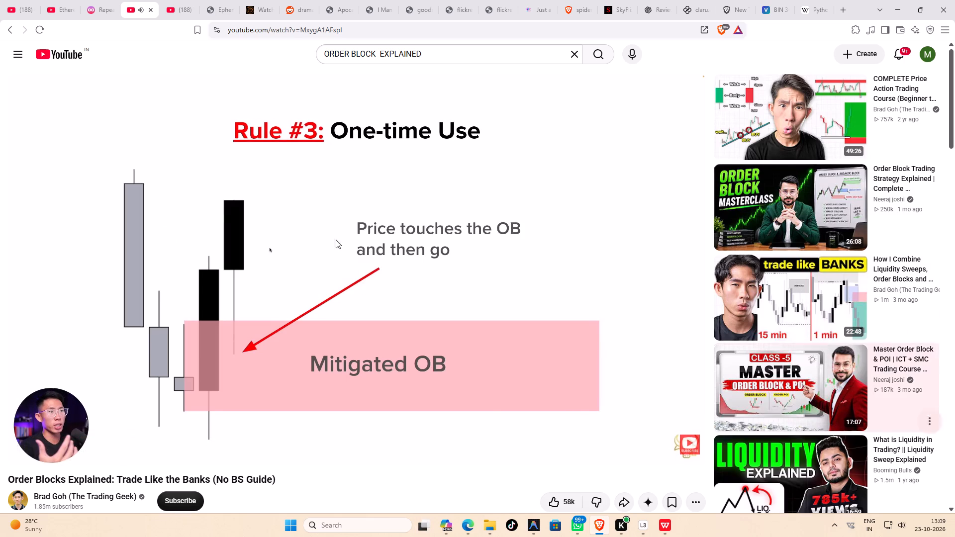
left_click_drag(9, 64, 36, 89)
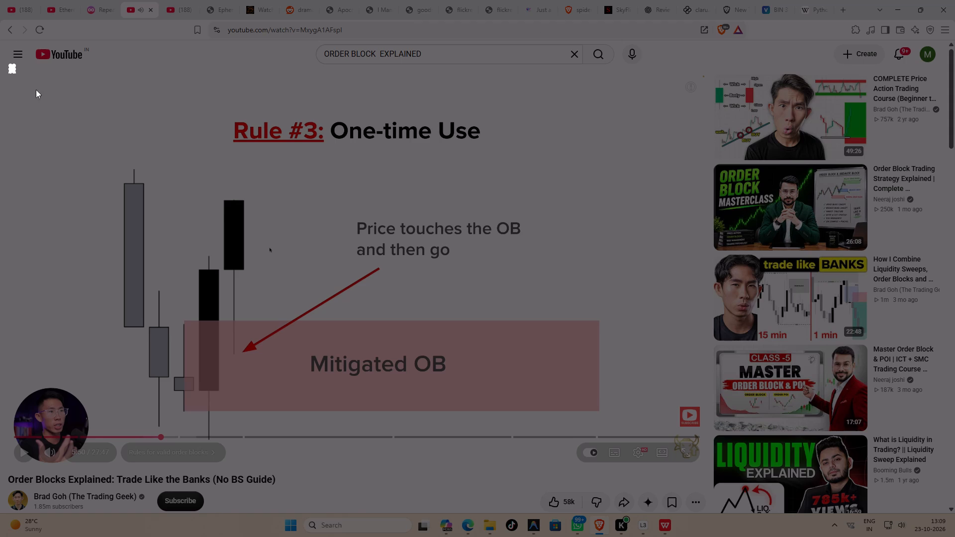
left_click_drag(36, 89, 700, 433)
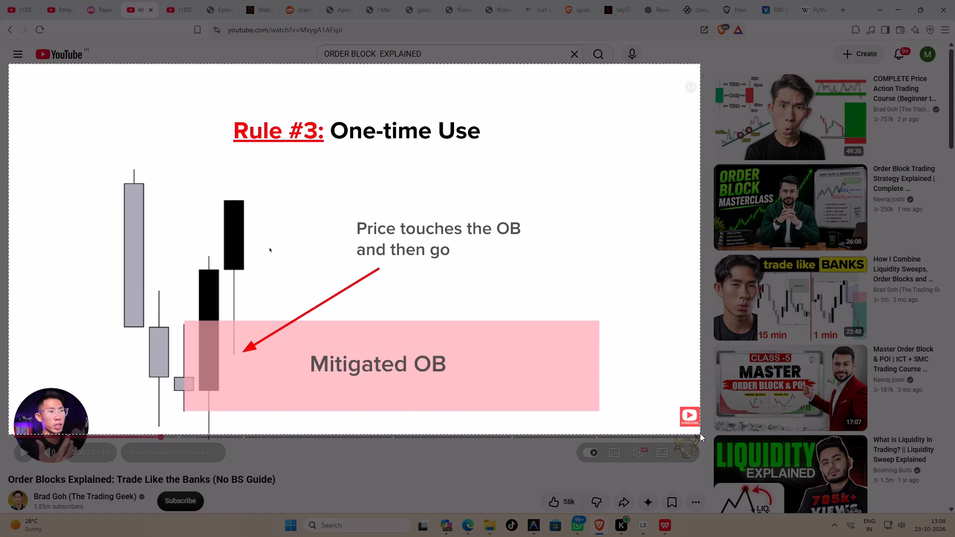
left_click_drag(700, 433, 700, 434)
left_click(659, 531)
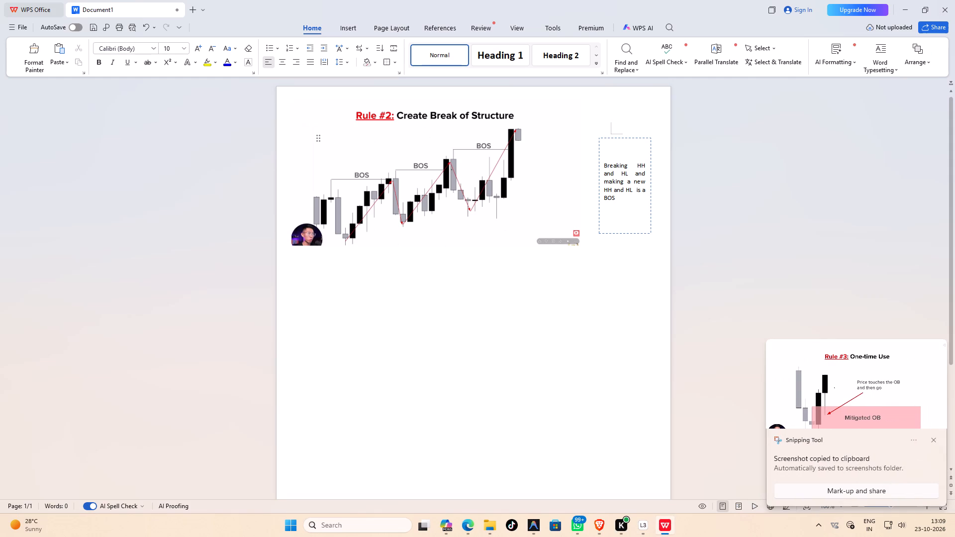
key("ctrl+v")
Change the Rule #3 picture's text wrapping so it floats in front, and place it directly below the Rule #2 picture.
right_click(472, 260)
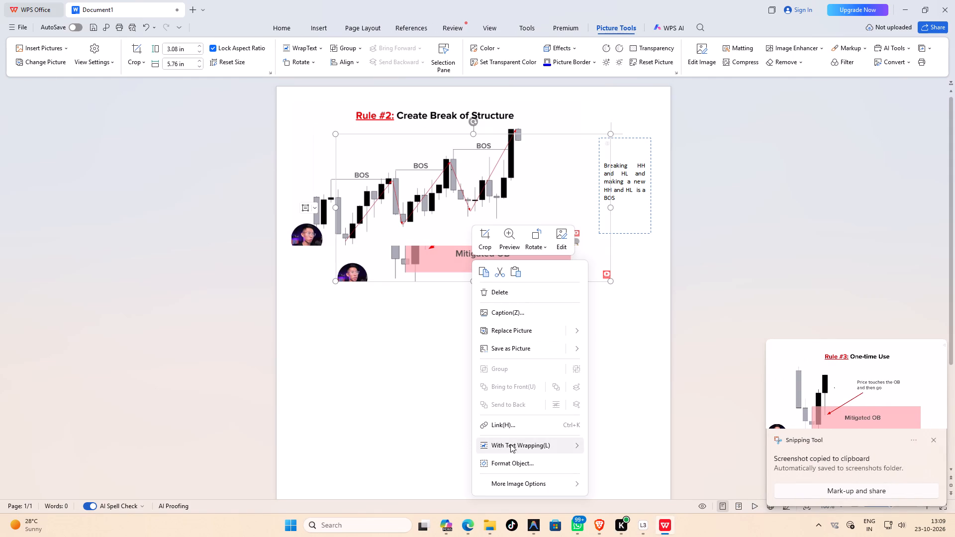
left_click(614, 473)
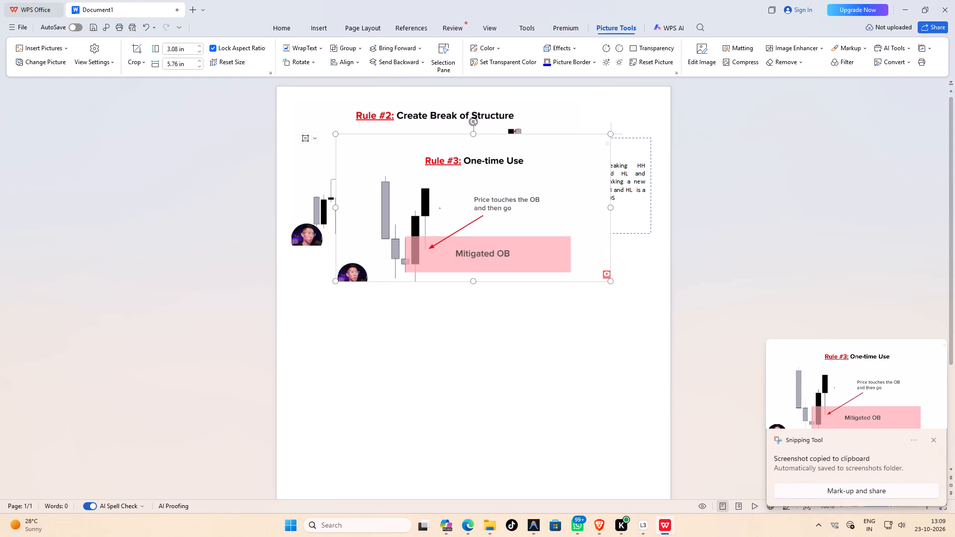
left_click_drag(471, 260, 437, 390)
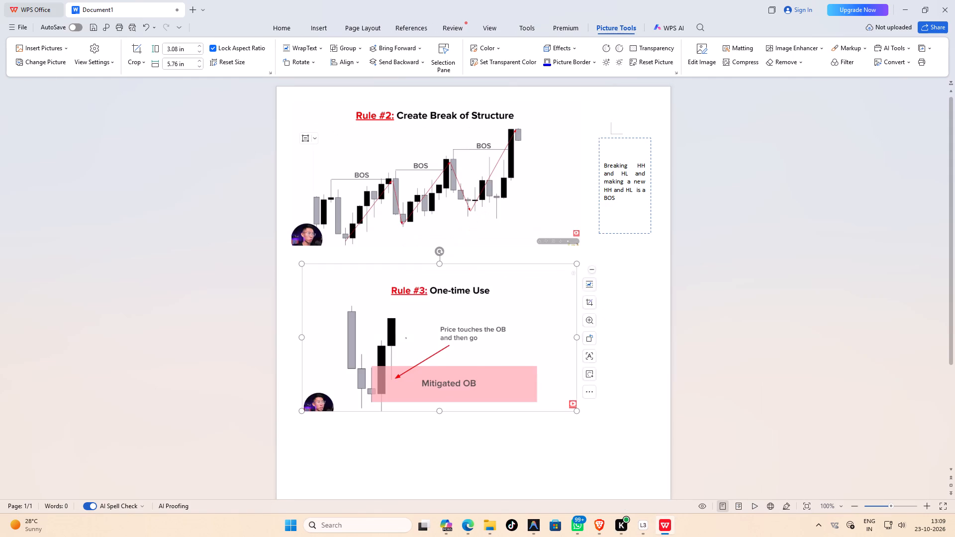
left_click_drag(449, 368, 447, 359)
left_click_drag(447, 359, 435, 358)
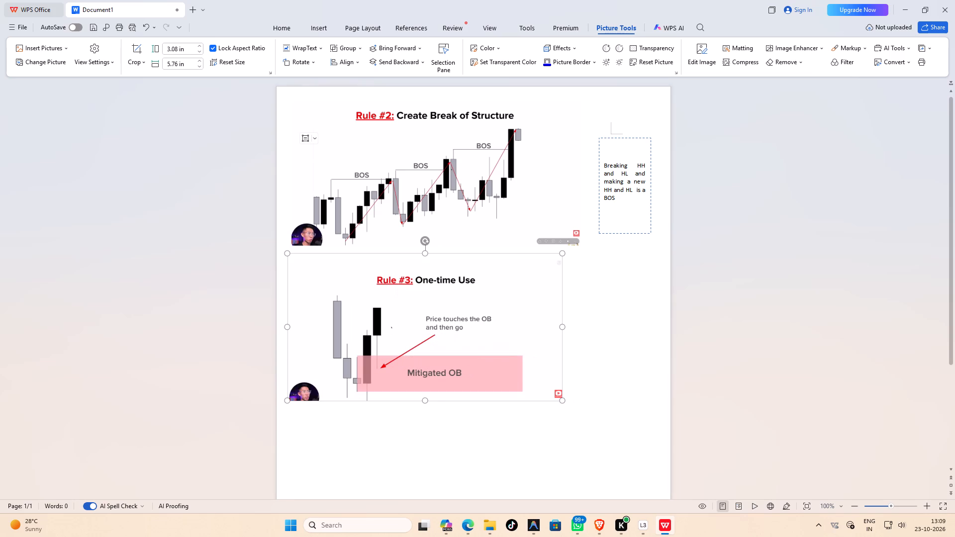
left_click(594, 421)
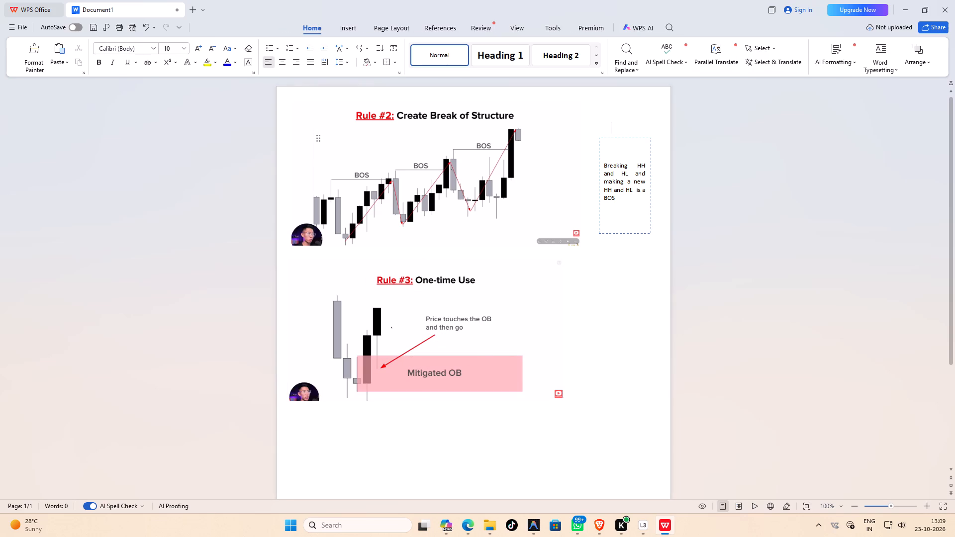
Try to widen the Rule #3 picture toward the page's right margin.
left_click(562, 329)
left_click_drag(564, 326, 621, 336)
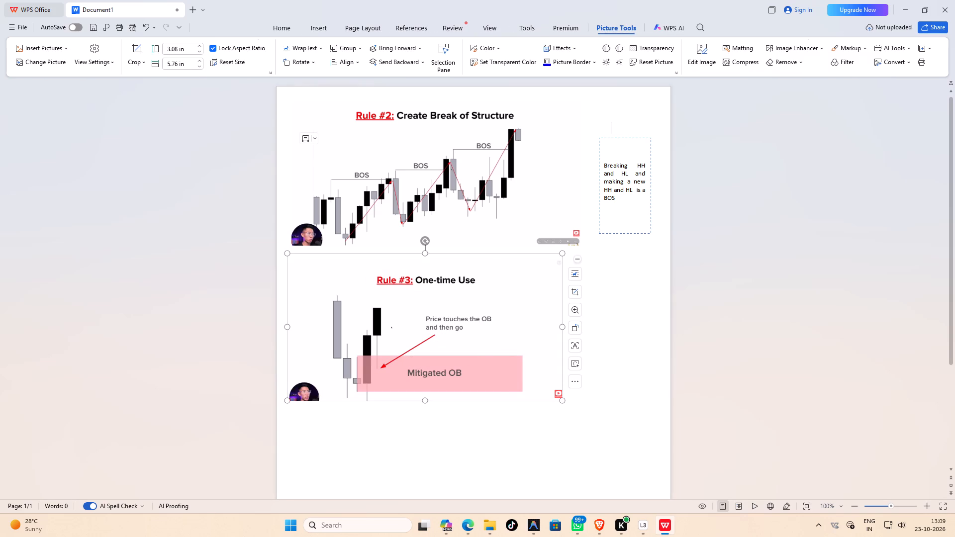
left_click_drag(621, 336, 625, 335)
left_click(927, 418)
Check the XAUUSD M5 chart briefly in Microsoft Edge.
left_click(478, 525)
left_click(477, 526)
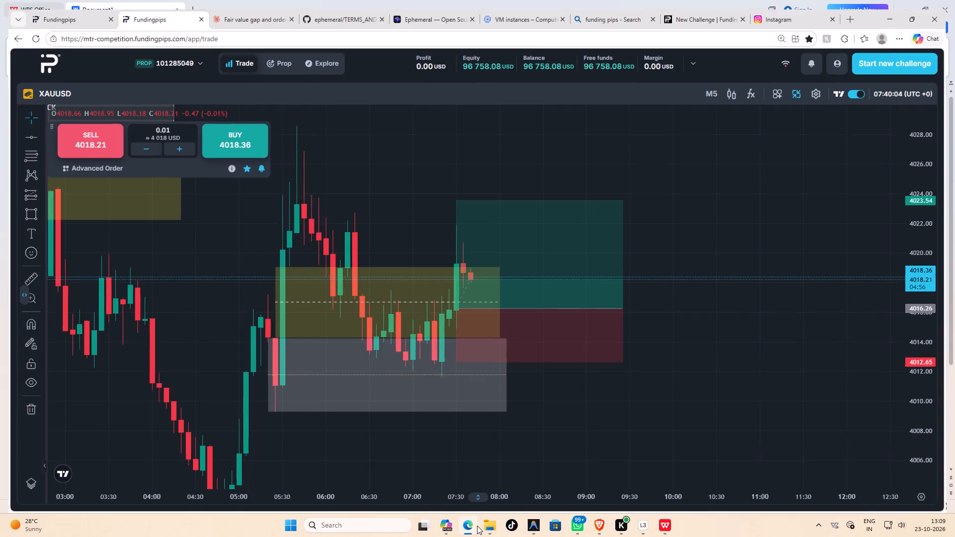
Switch to Brave and replay the Rule #3 section up to the Mitigated OB diagram with the INVALID OB label.
left_click(599, 517)
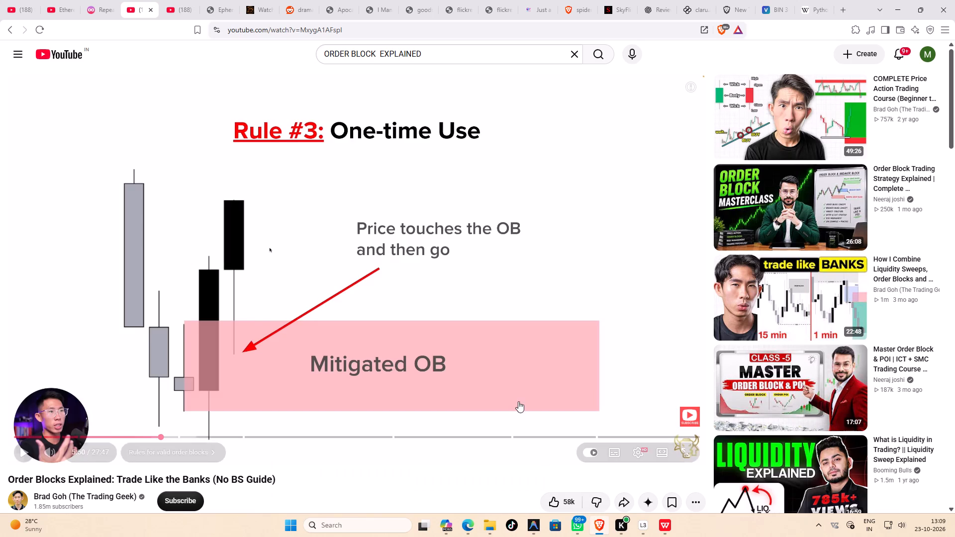
left_click(448, 332)
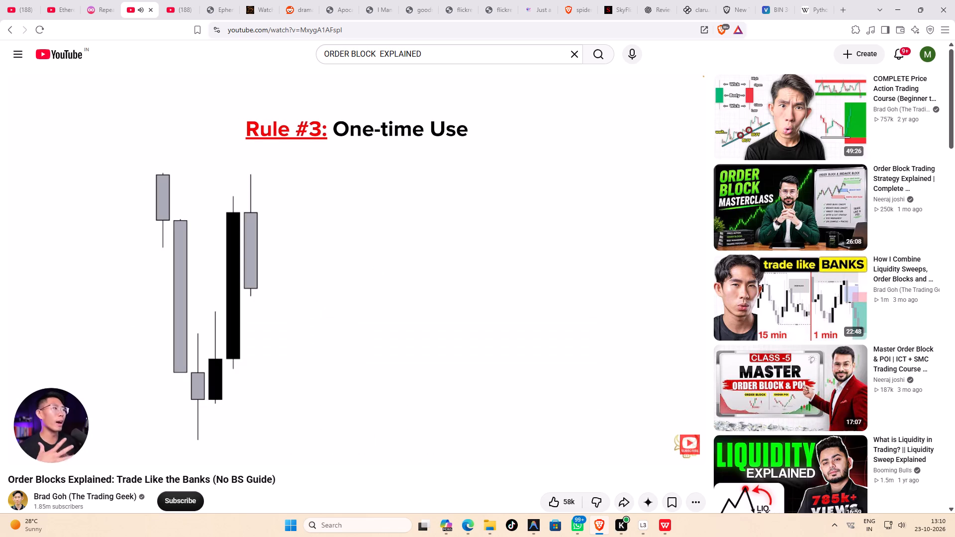
left_click(414, 330)
left_click(414, 330)
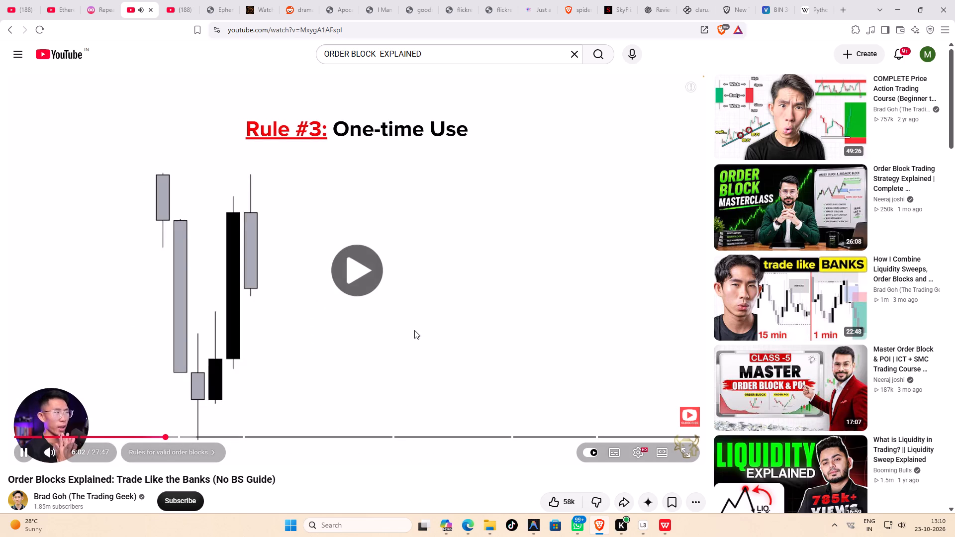
left_click(414, 330)
key("Left")
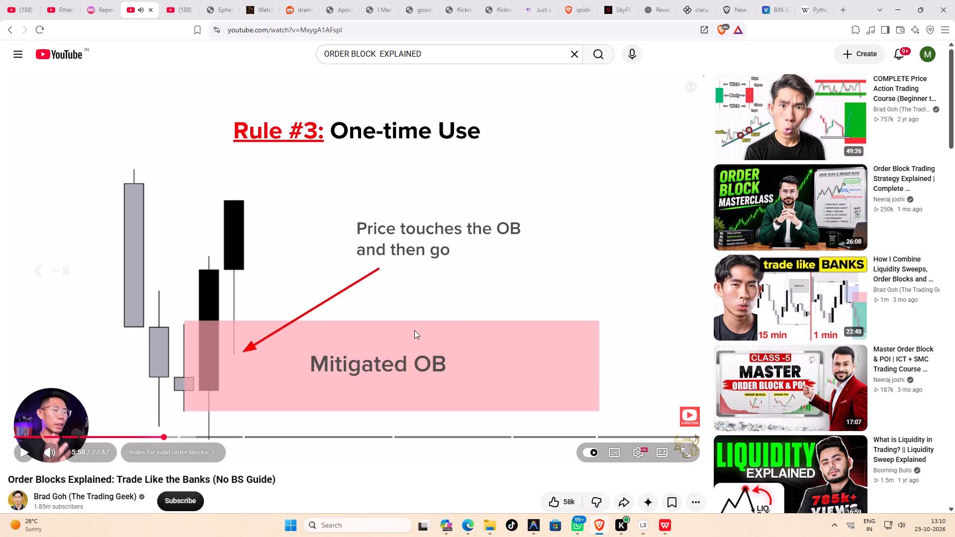
left_click(414, 330)
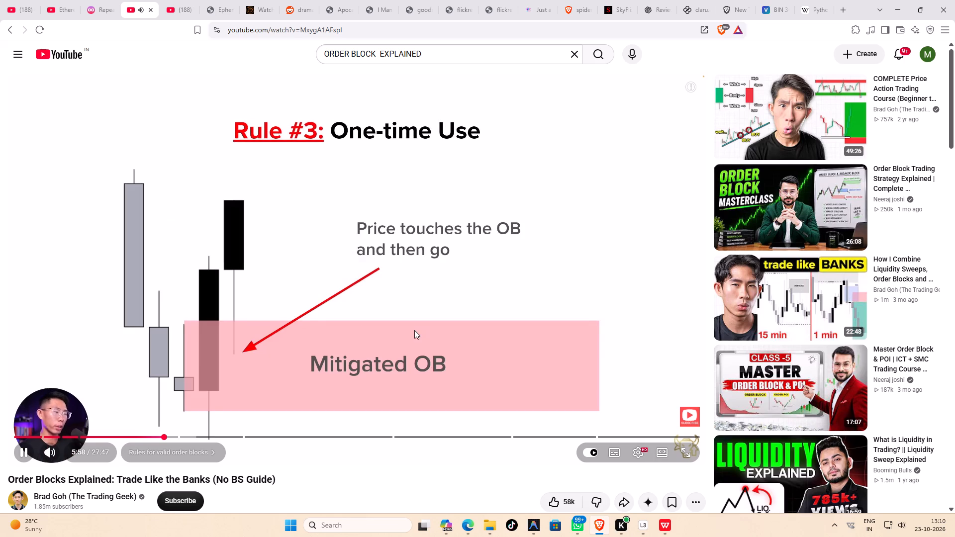
left_click(414, 330)
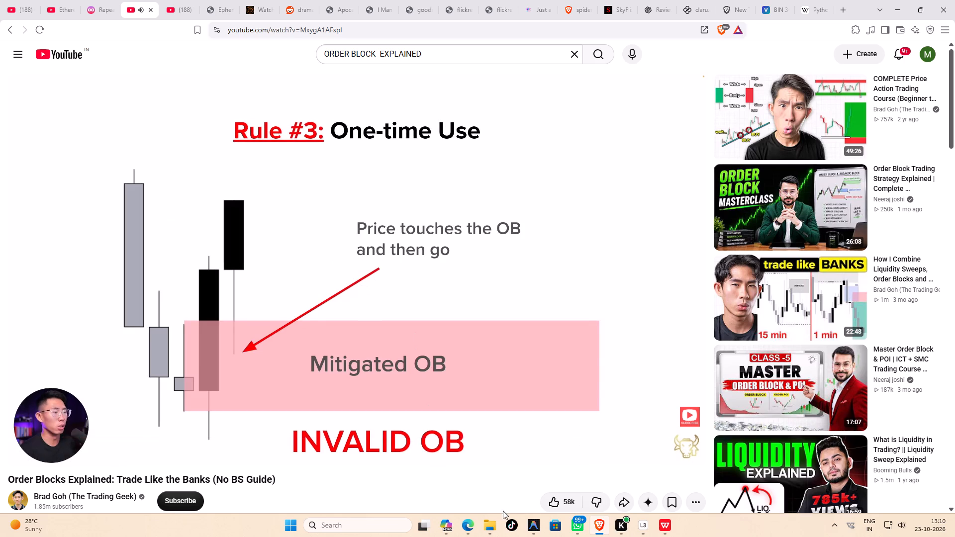
Capture the full Rule #3 diagram, including the INVALID OB label, as a screenshot.
key("shift+super+a")
key("shift+super+s")
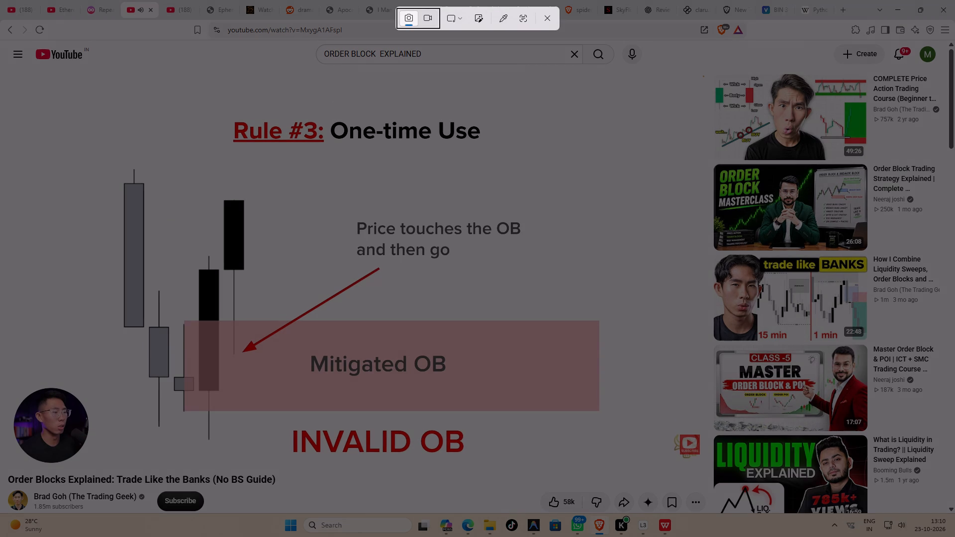
left_click_drag(9, 63, 700, 475)
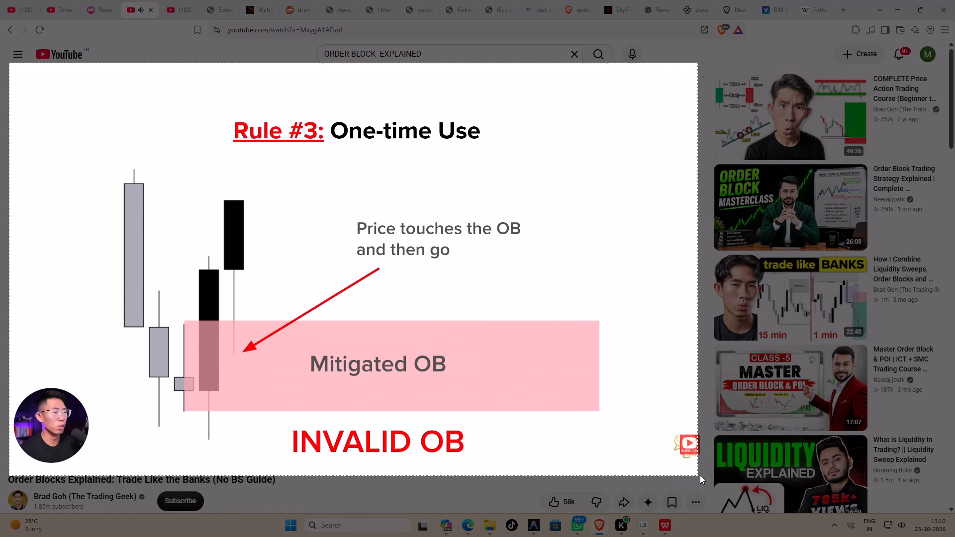
Finish the screenshot and replace the old Rule #3 picture in the WPS notes with the capture that includes the INVALID OB label.
left_click_drag(700, 475, 701, 469)
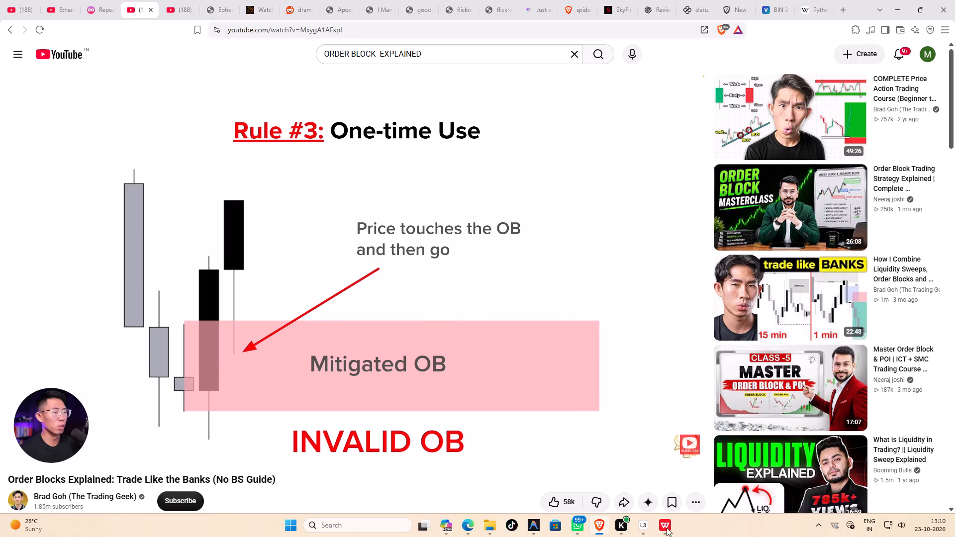
left_click(662, 519)
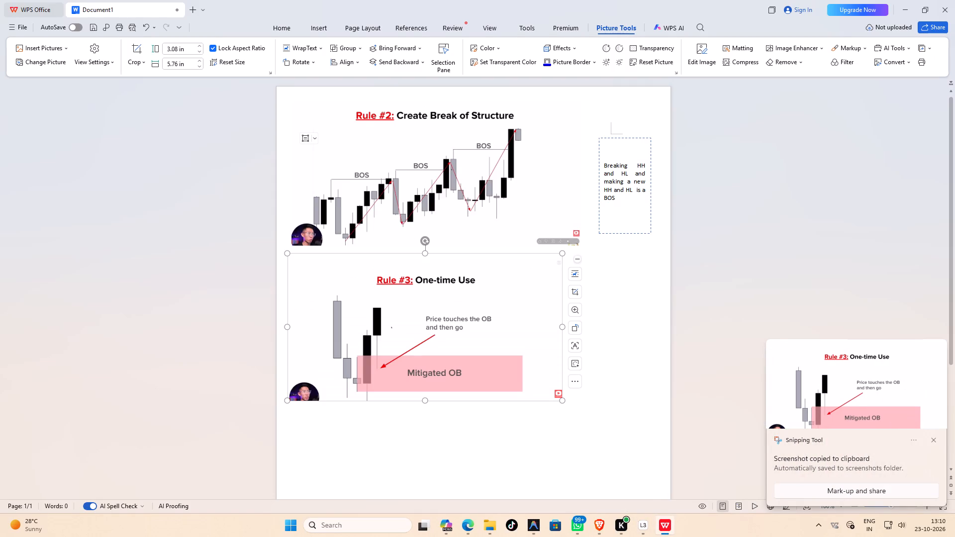
key("ctrl+v")
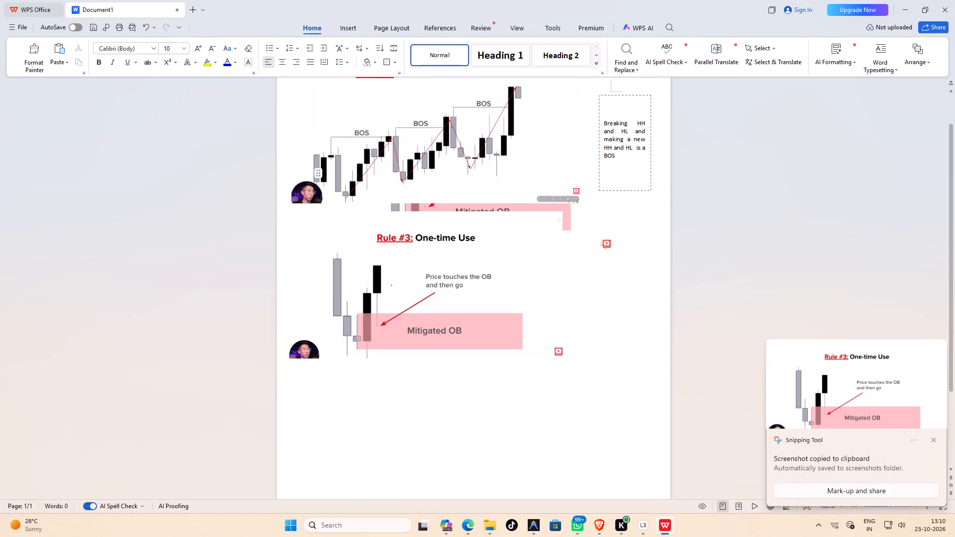
left_click(443, 256)
key("Delete")
Set the new INVALID OB picture's text wrapping to In Front of Text and place it just below the Rule #2 picture.
left_click(468, 242)
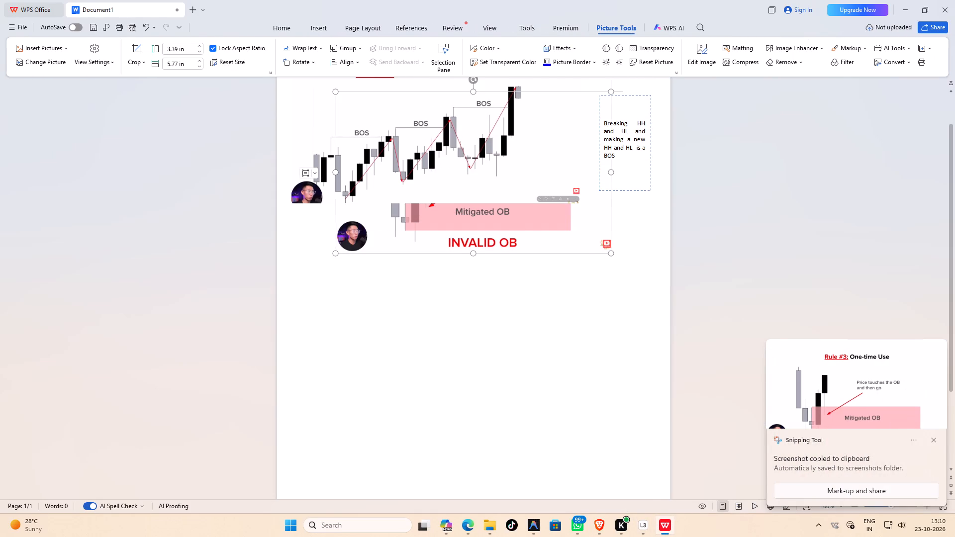
right_click(468, 242)
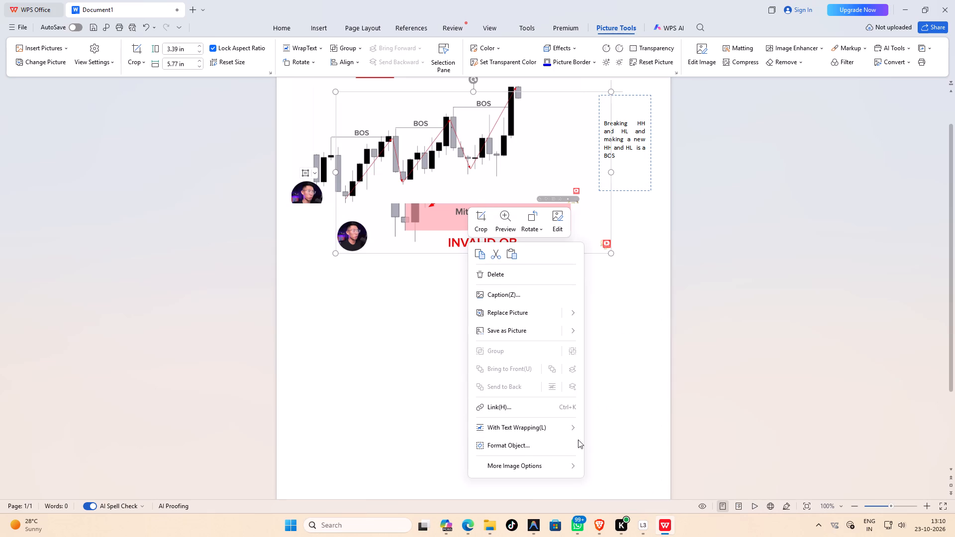
left_click(623, 455)
left_click_drag(495, 219, 478, 324)
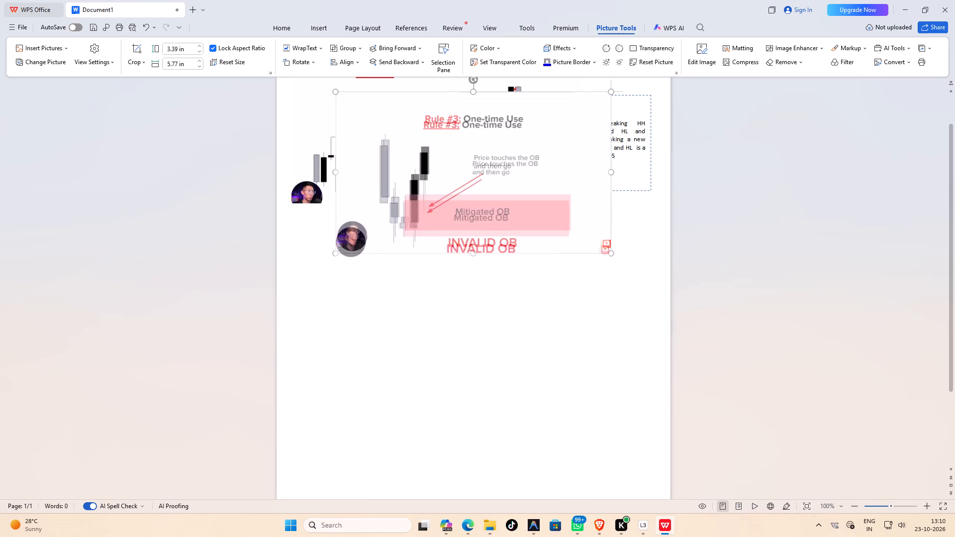
left_click_drag(478, 324, 447, 341)
left_click_drag(447, 341, 458, 343)
left_click(458, 343)
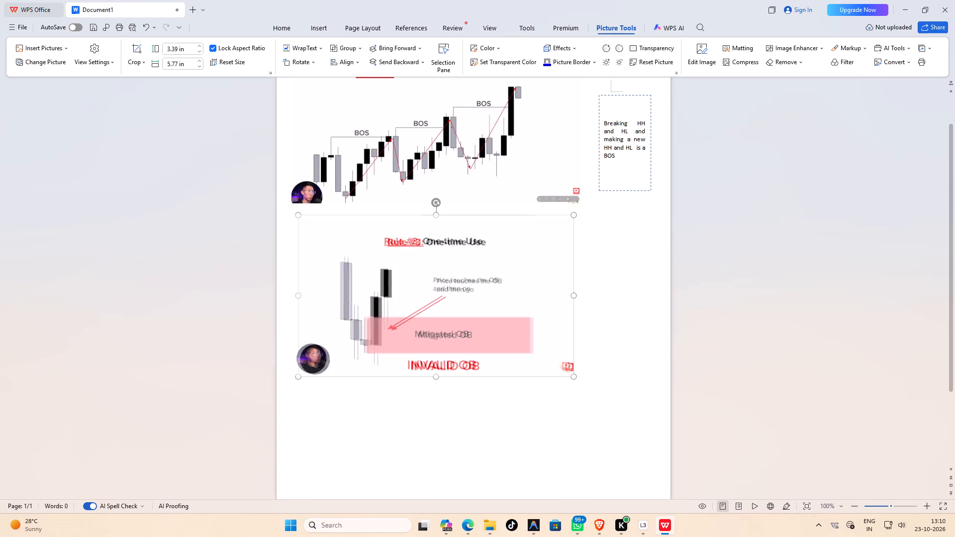
left_click(454, 342)
left_click(621, 324)
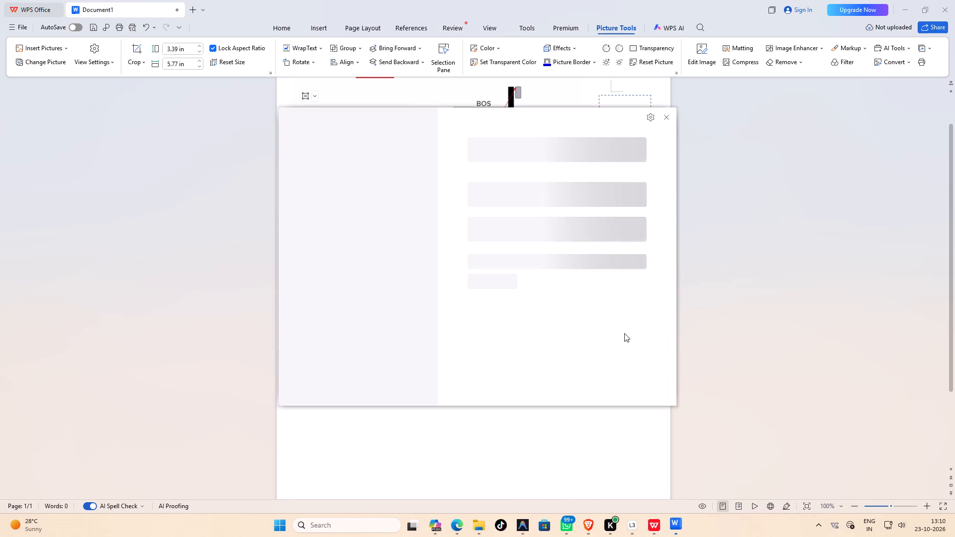
left_click(664, 120)
left_click(657, 312)
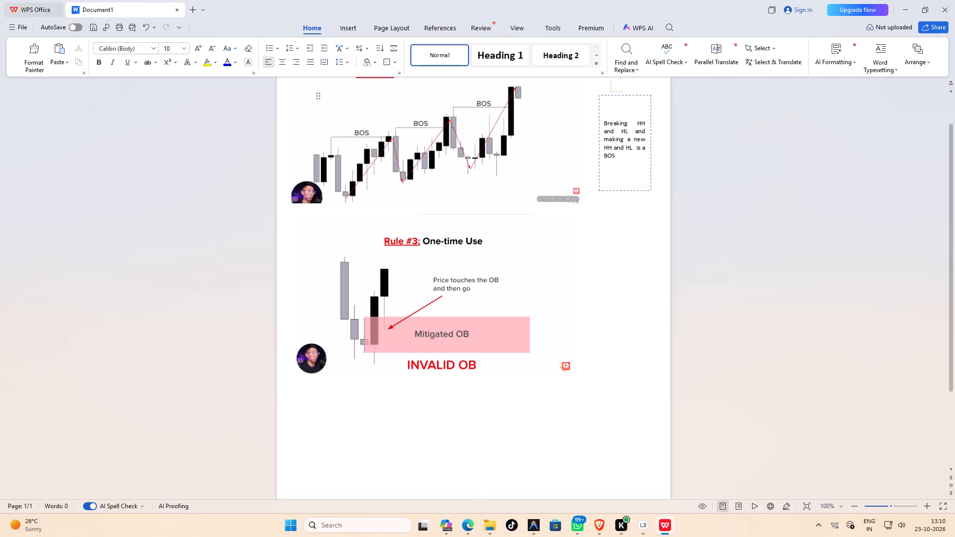
Check the XAUUSD M5 chart briefly in Microsoft Edge.
left_click(465, 522)
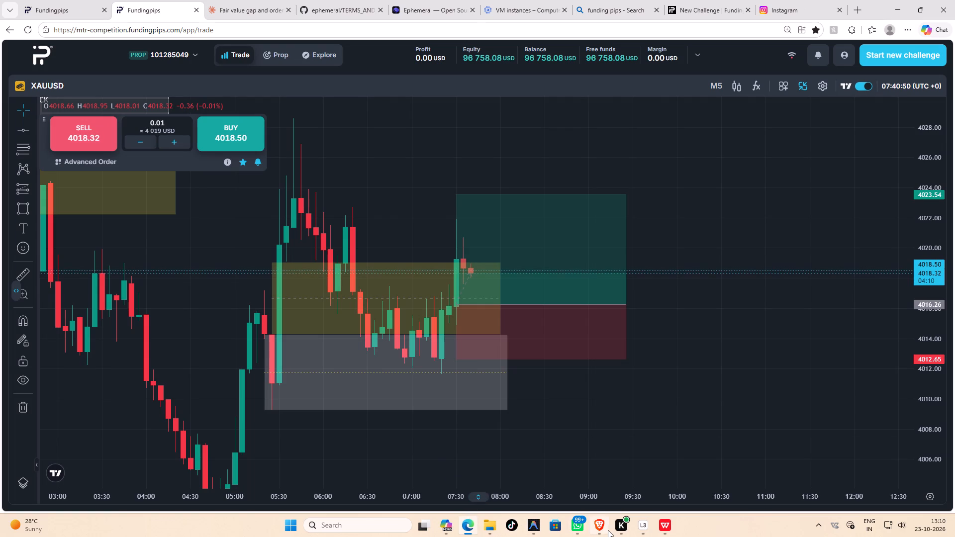
Switch to Brave and play the Rule #3 section on to the Unmitigated OB diagram with the VALID OB label.
left_click(598, 528)
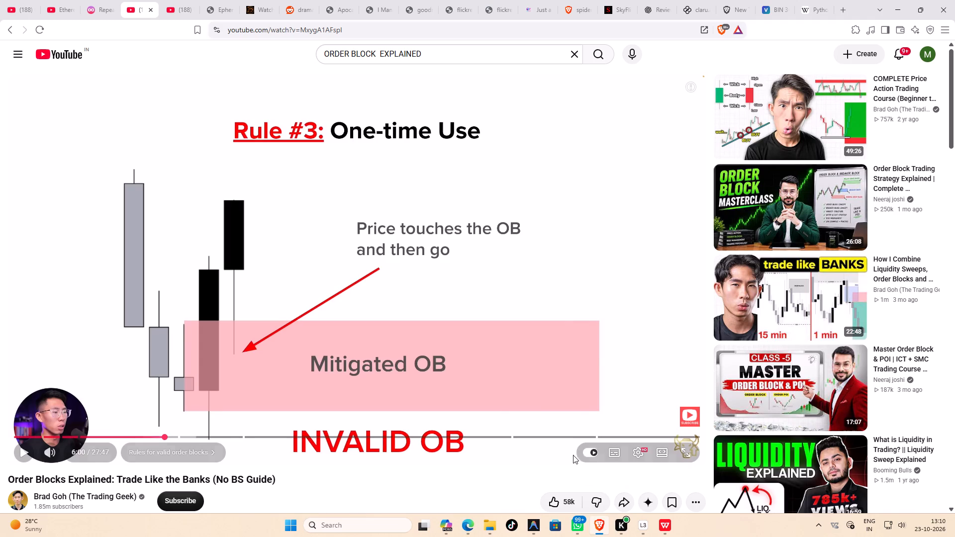
left_click(426, 380)
left_click(426, 380)
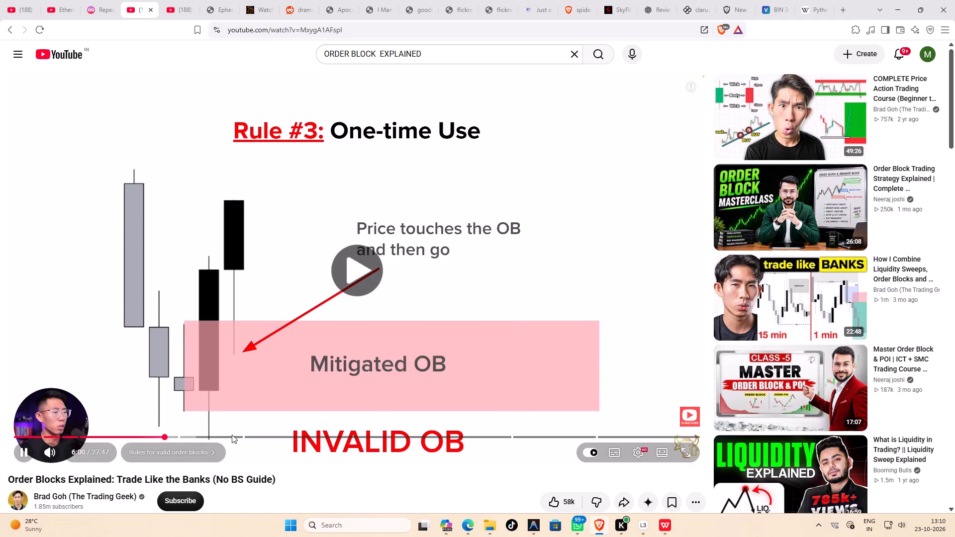
key("space")
key("space")
key("space")
key("space")
key("space")
key("space")
key("space")
key("space")
key("space")
key("space")
key("space")
key("space")
key("space")
key("space")
key("space")
key("space")
key("space")
key("space")
key("space")
key("space")
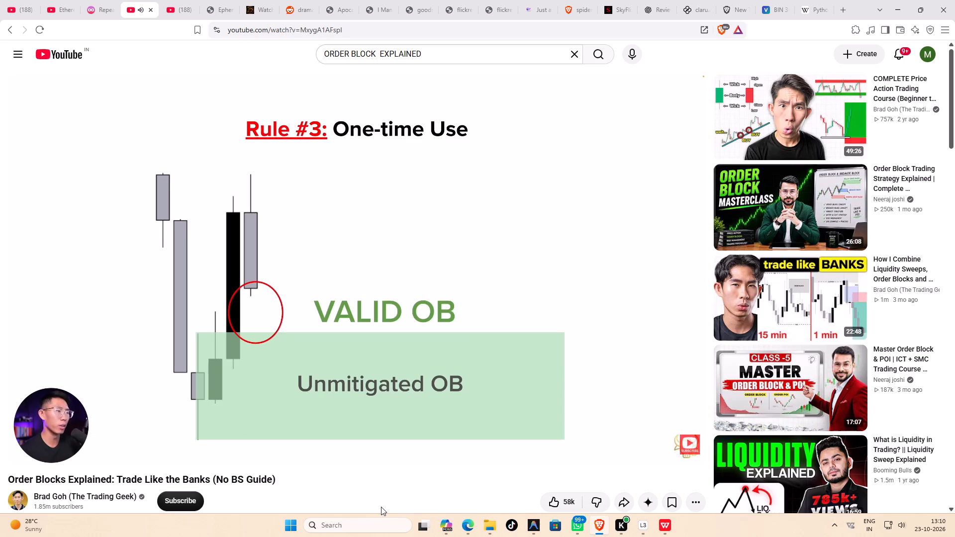
key("shift+super+s")
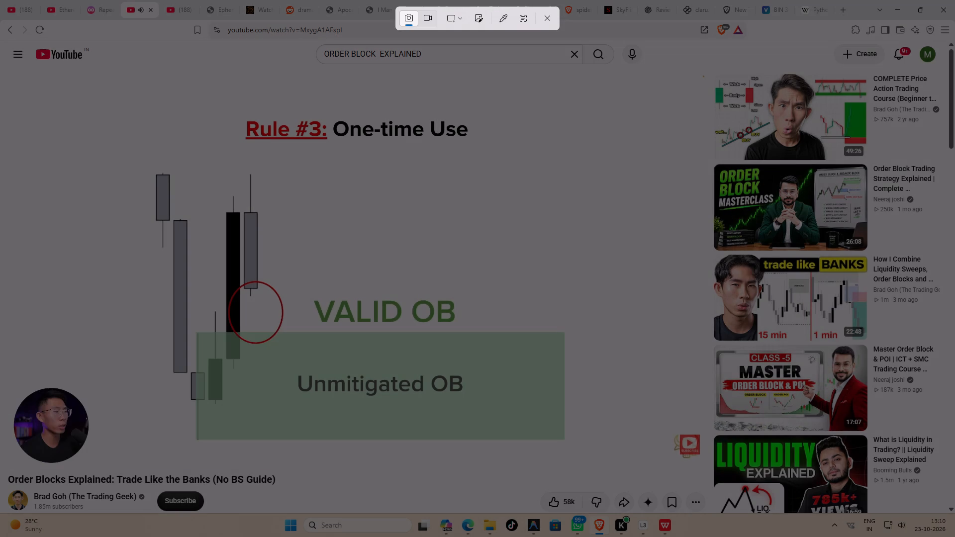
left_click_drag(3, 80, 694, 463)
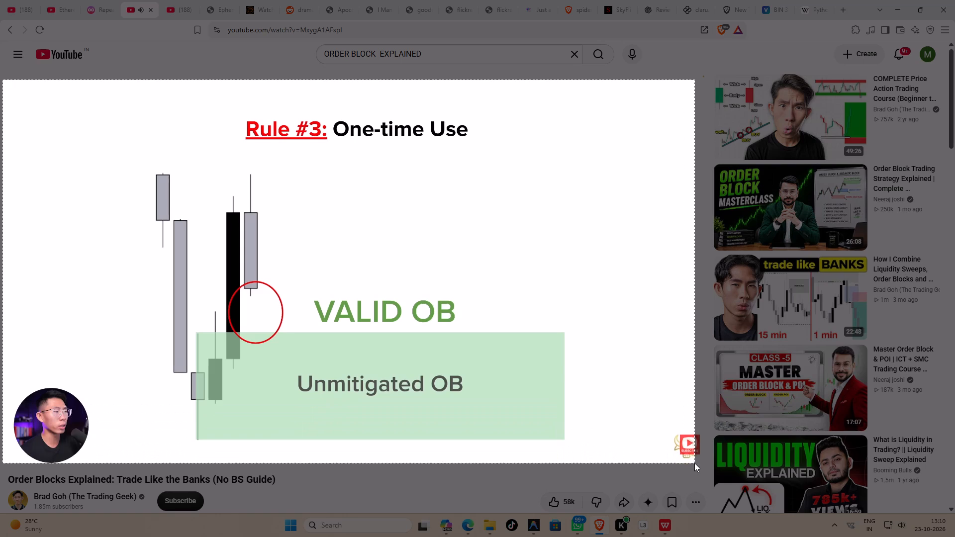
left_click_drag(694, 463, 705, 465)
left_click(406, 316)
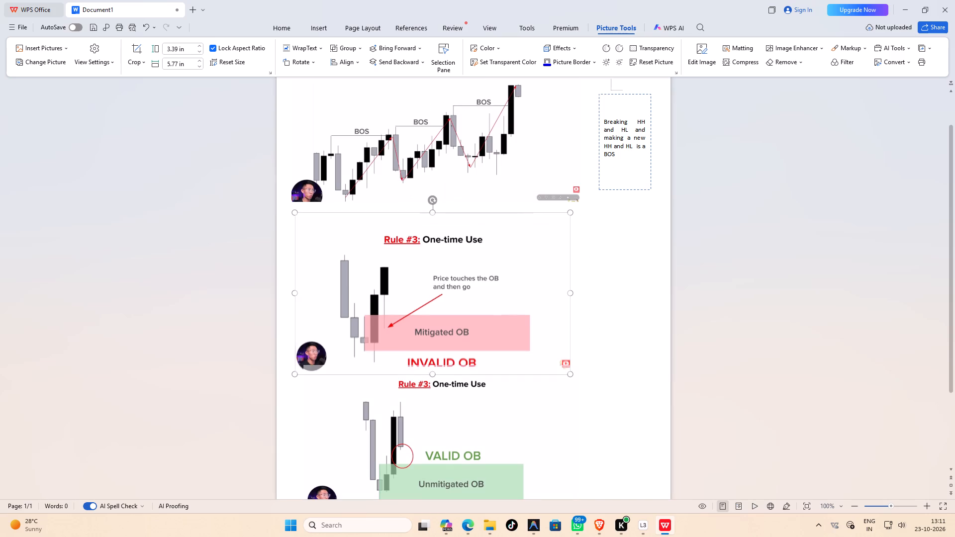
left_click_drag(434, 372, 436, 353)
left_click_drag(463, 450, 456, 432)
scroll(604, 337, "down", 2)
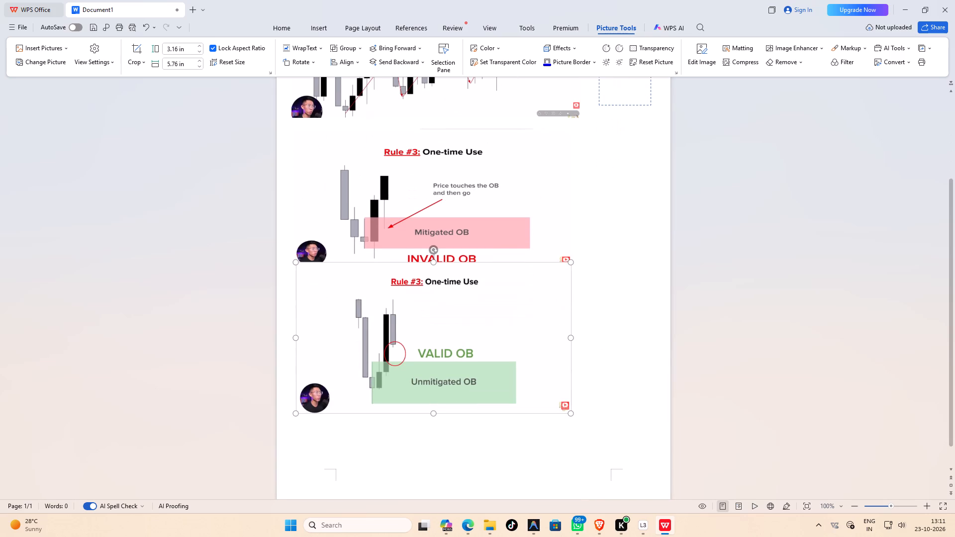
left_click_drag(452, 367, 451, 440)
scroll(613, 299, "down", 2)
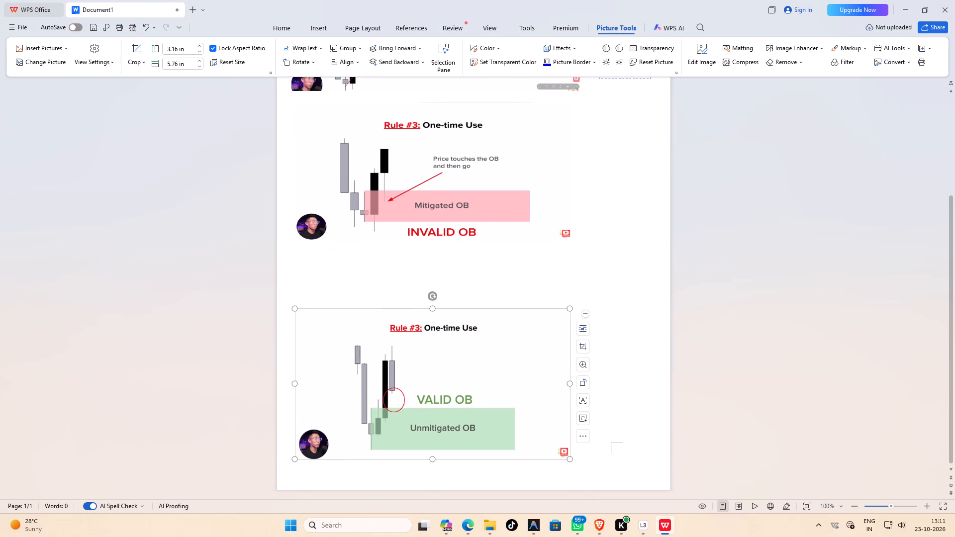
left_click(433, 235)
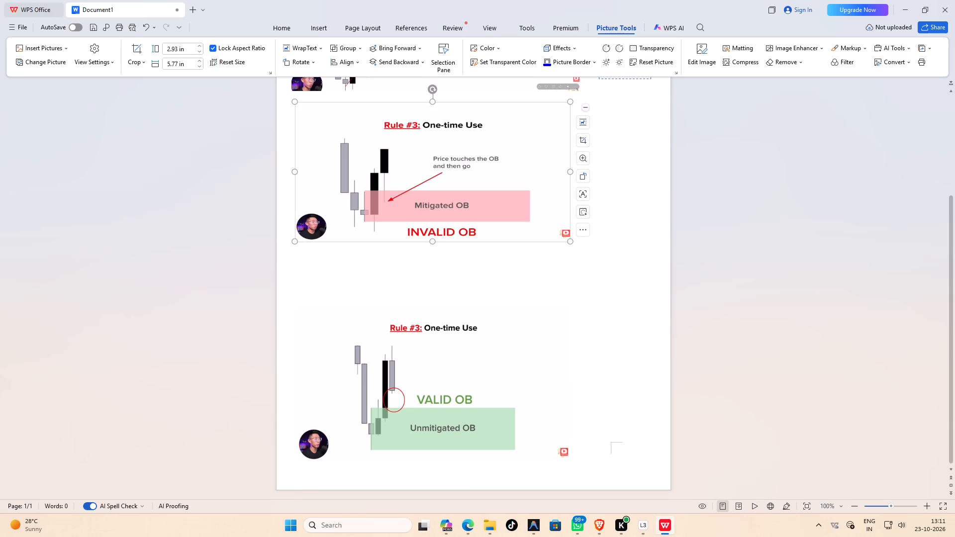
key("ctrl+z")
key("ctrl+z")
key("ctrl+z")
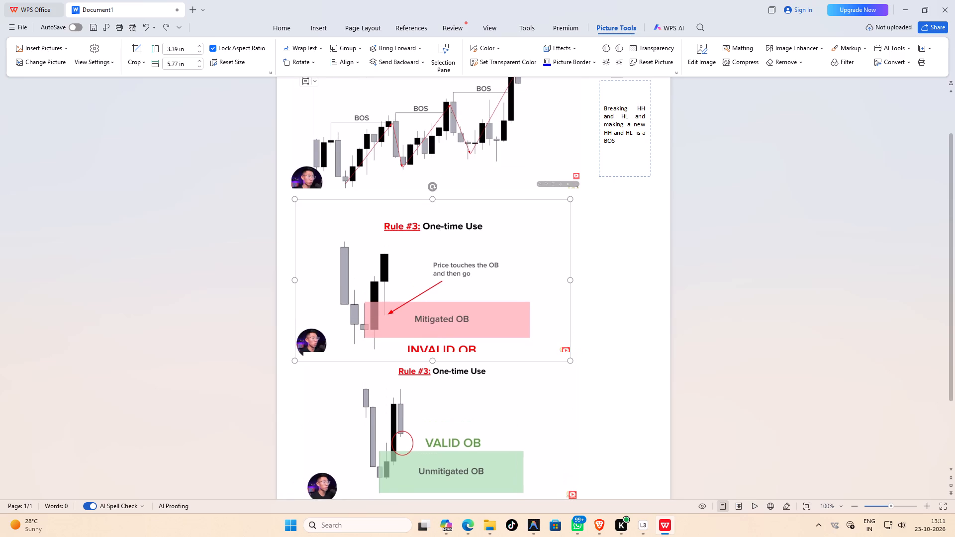
Move the VALID OB picture down clear of the INVALID OB picture and align its left edge with that picture.
left_click_drag(501, 427, 472, 469)
scroll(647, 353, "down", 4)
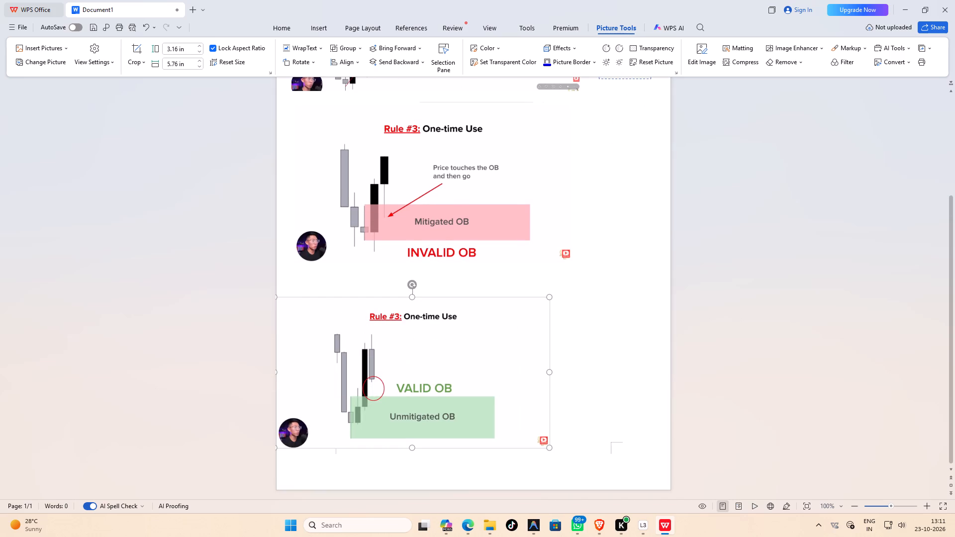
left_click_drag(517, 359, 550, 353)
left_click_drag(531, 352, 519, 356)
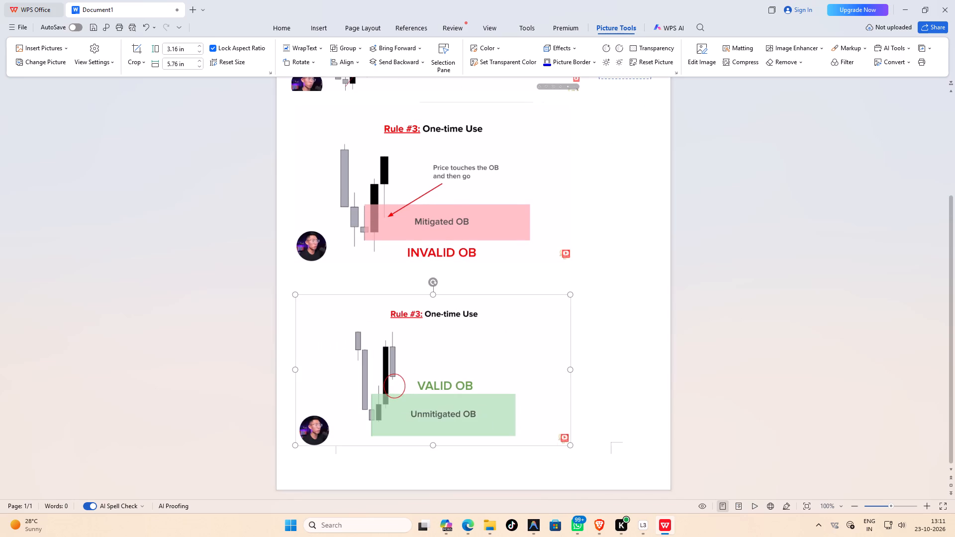
left_click_drag(523, 357, 535, 354)
left_click_drag(526, 355, 513, 362)
left_click_drag(513, 362, 514, 358)
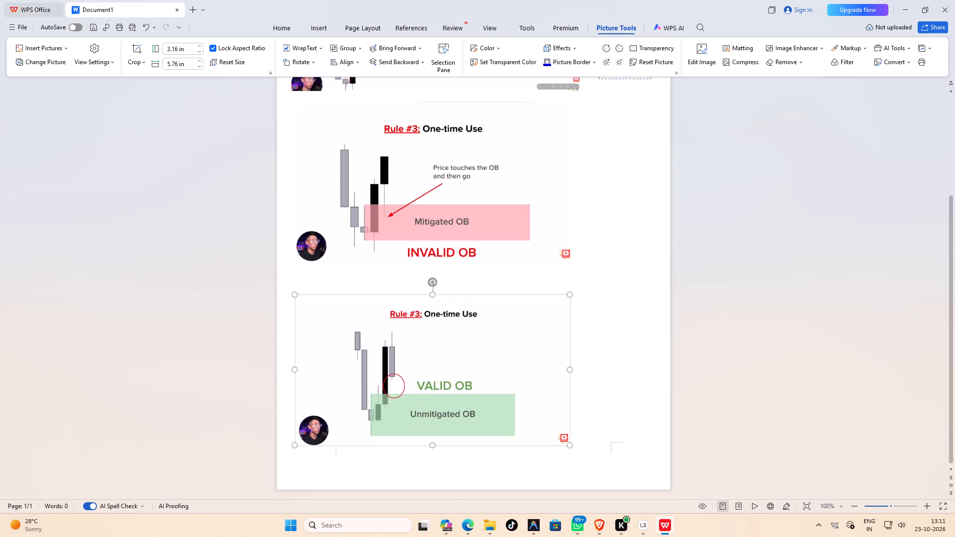
left_click(514, 358)
Draw a rectangle about 2.66 in high and 1.58 in wide in the blank space beside the INVALID OB picture.
left_click(562, 208)
left_click(578, 215)
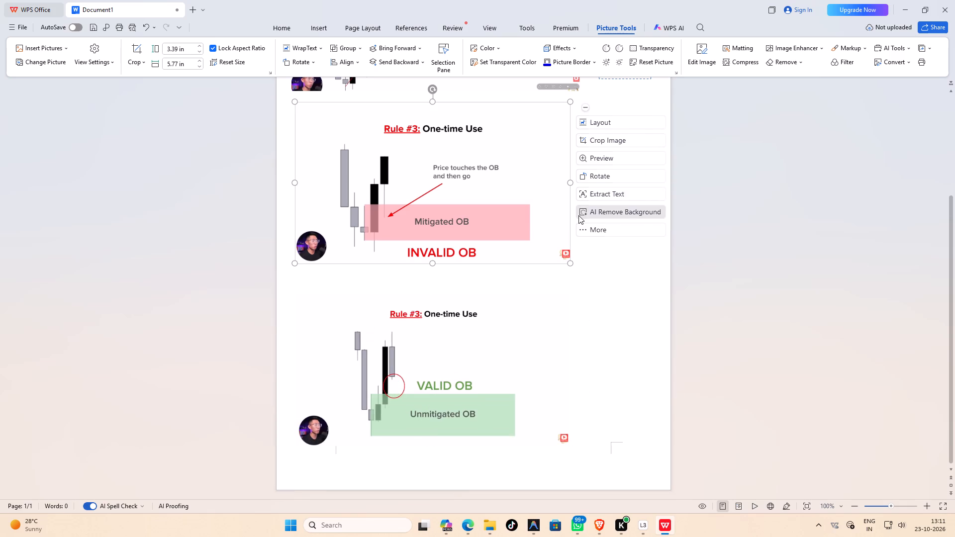
left_click(661, 112)
left_click(639, 176)
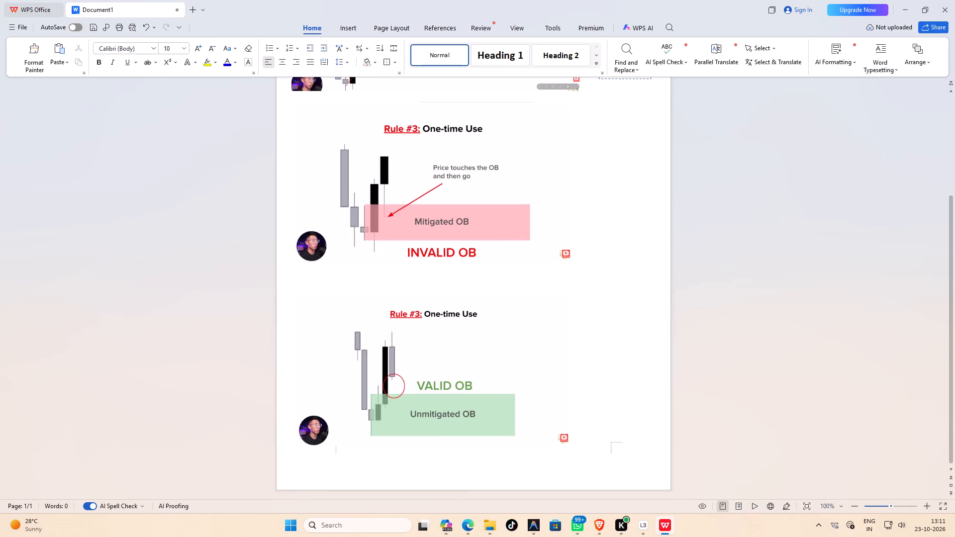
double_click(613, 176)
left_click(342, 30)
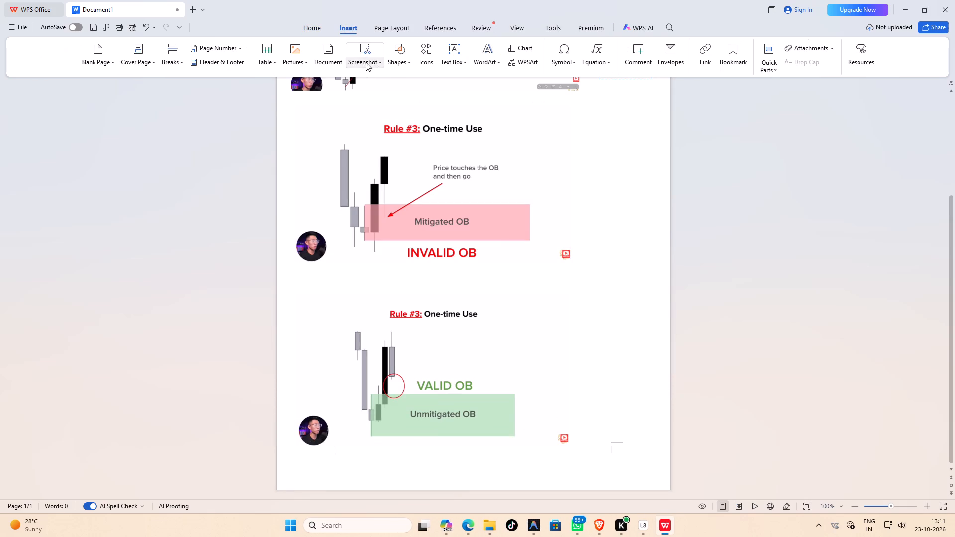
left_click(394, 54)
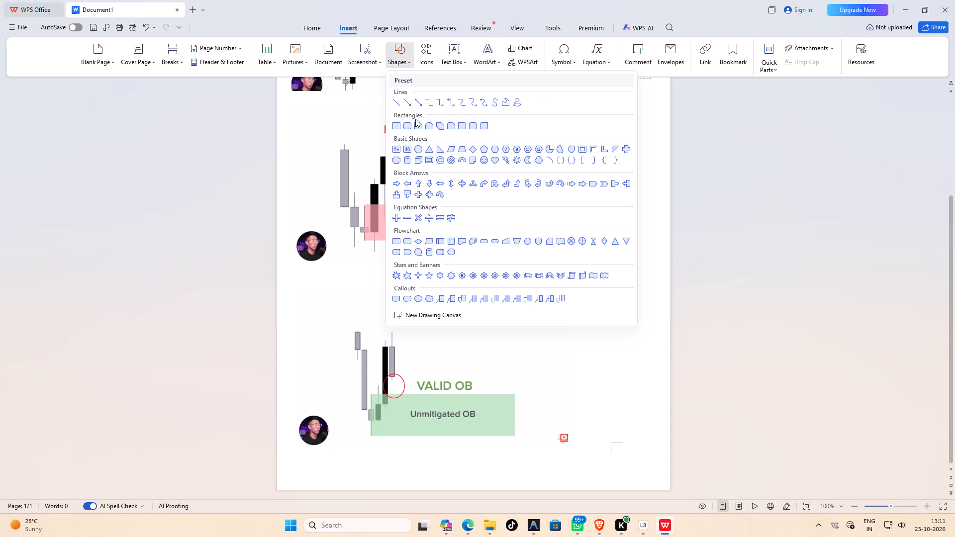
left_click(395, 127)
left_click_drag(567, 134, 655, 266)
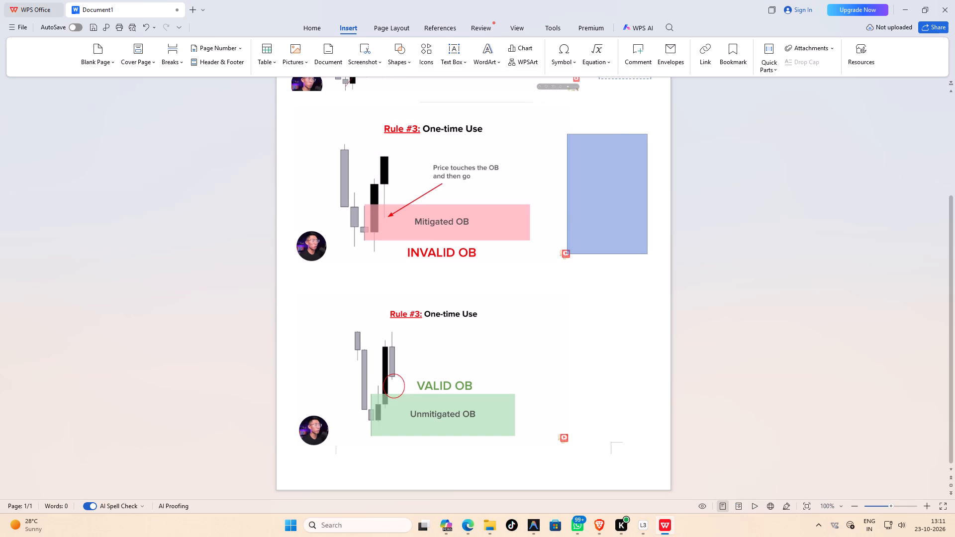
left_click_drag(655, 266, 660, 261)
left_click_drag(616, 237, 624, 233)
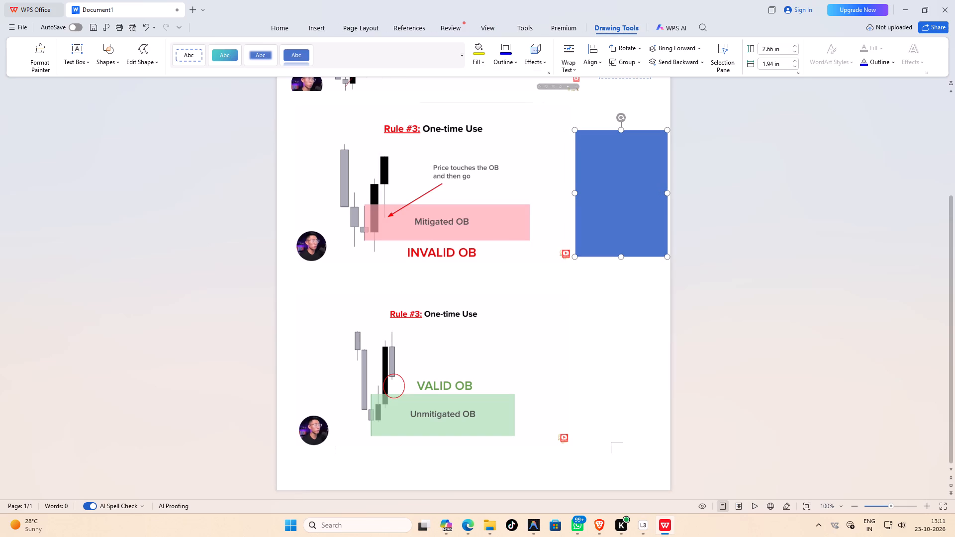
left_click_drag(575, 193, 592, 192)
left_click(604, 191)
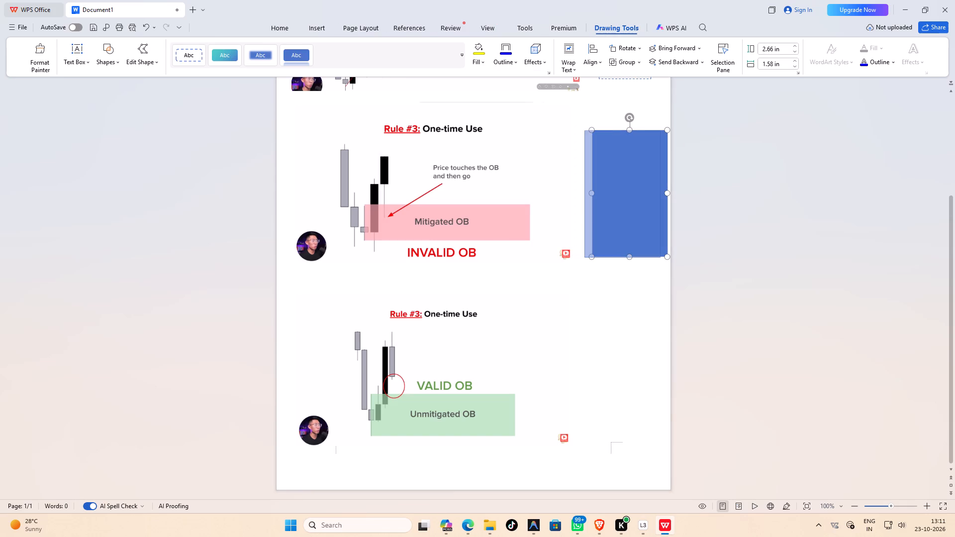
left_click(626, 191)
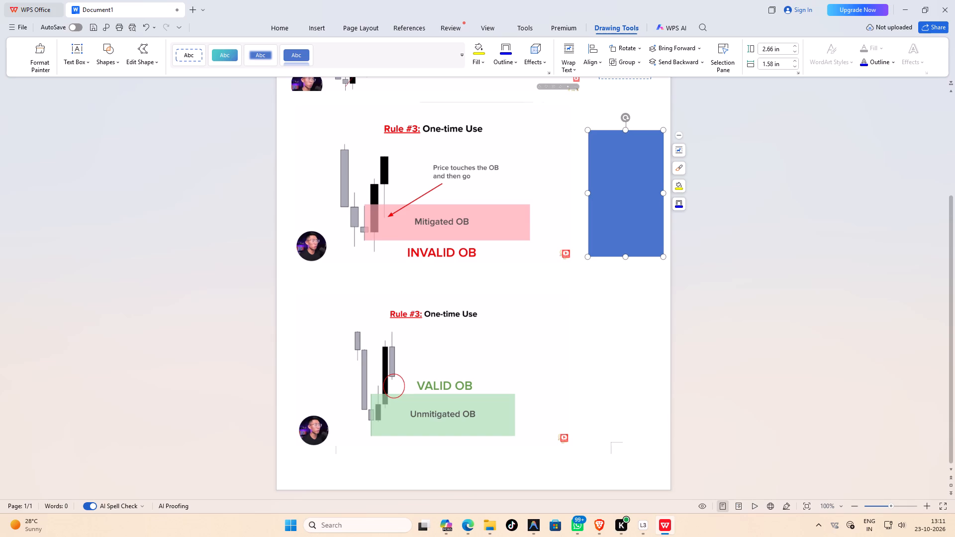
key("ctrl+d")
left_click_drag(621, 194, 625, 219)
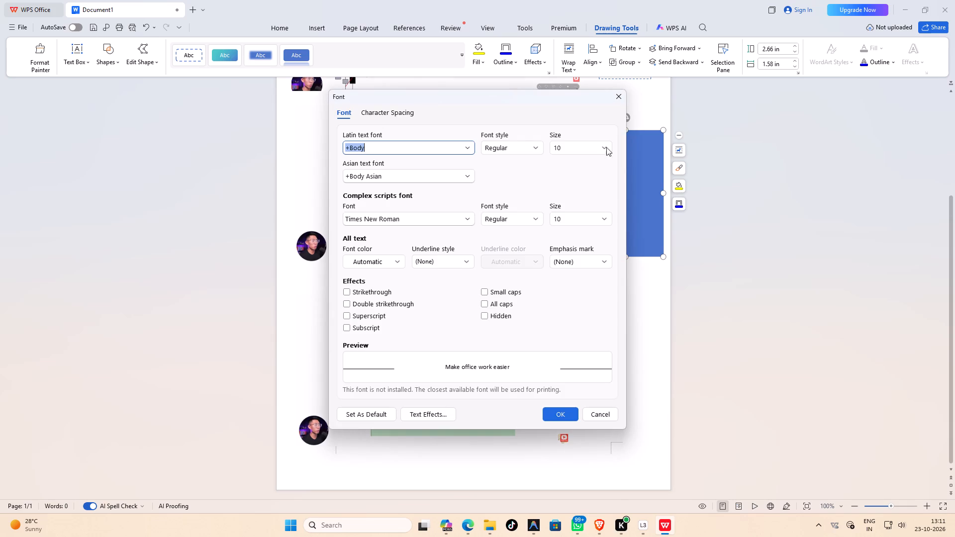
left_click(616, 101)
Apply the dashed-outline, unfilled preset style to the rectangle beside the INVALID OB picture.
left_click(679, 166)
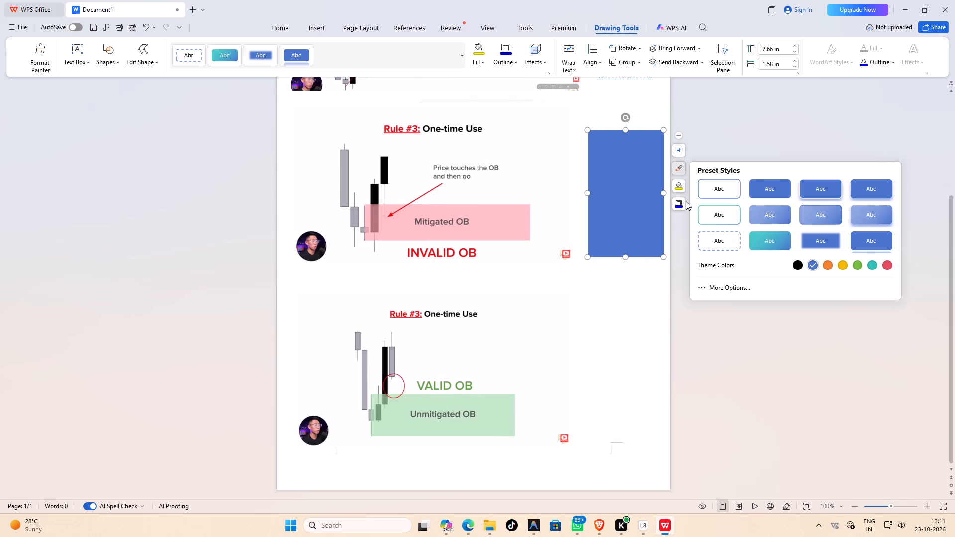
left_click(706, 241)
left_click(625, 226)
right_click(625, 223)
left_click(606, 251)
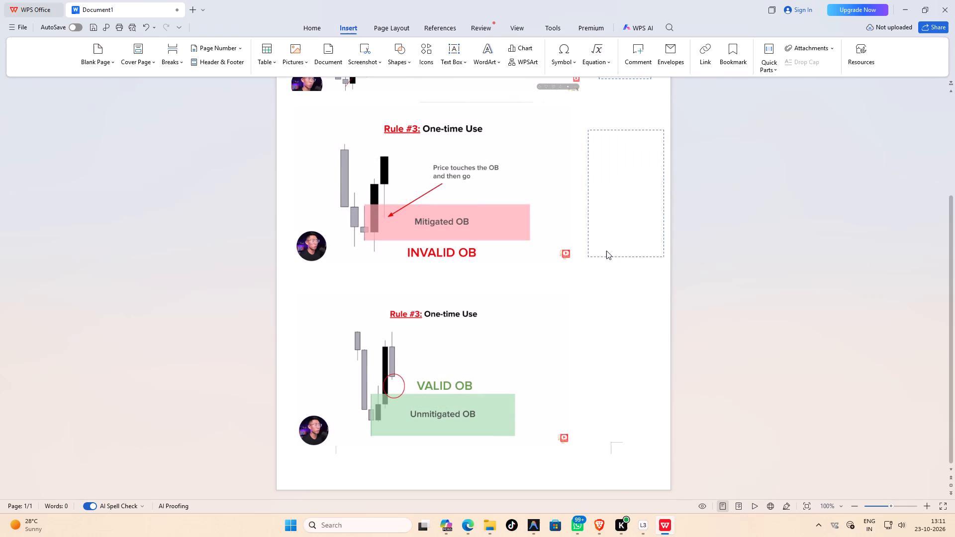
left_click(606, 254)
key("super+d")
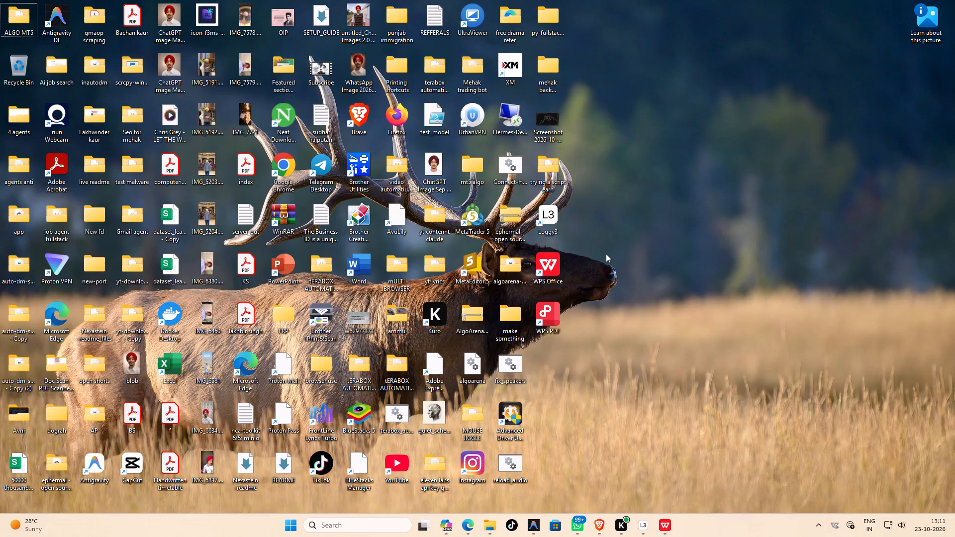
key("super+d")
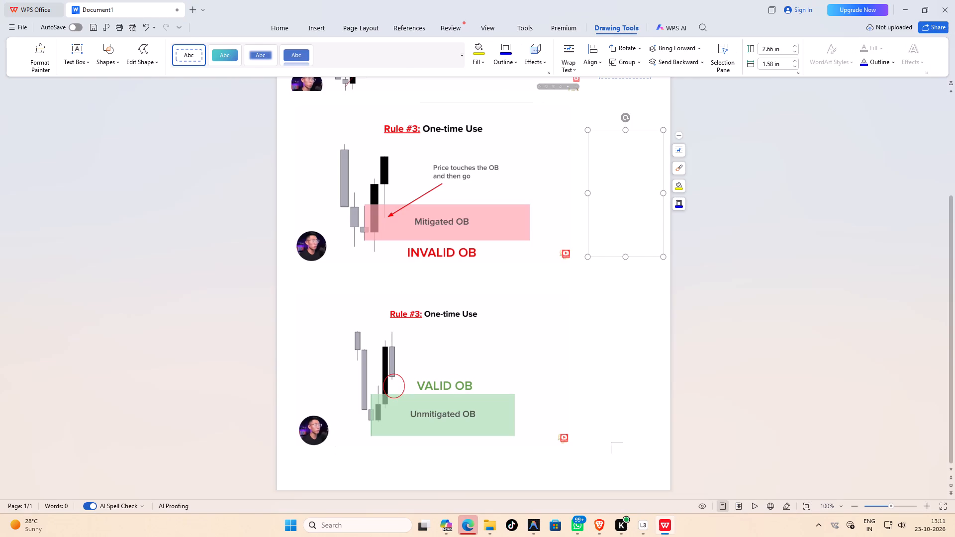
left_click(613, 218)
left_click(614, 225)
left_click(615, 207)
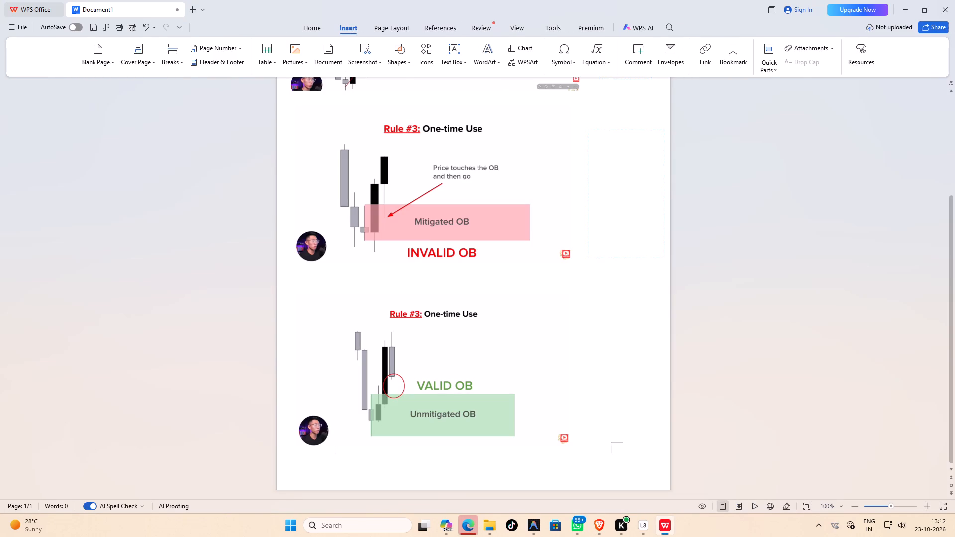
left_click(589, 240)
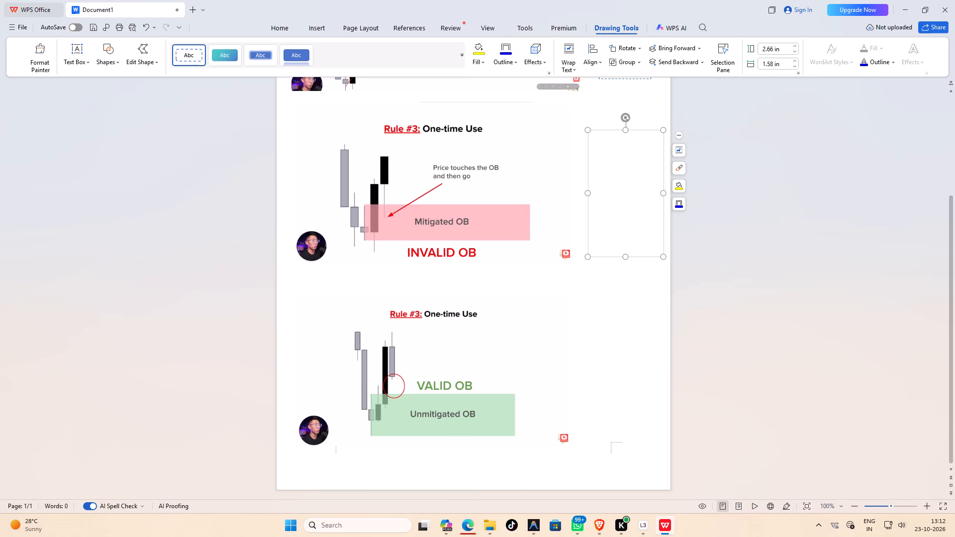
Draw a rectangle about 2.72 in by 1.54 in beside the VALID OB picture and give it the dashed-outline preset style.
left_click(643, 323)
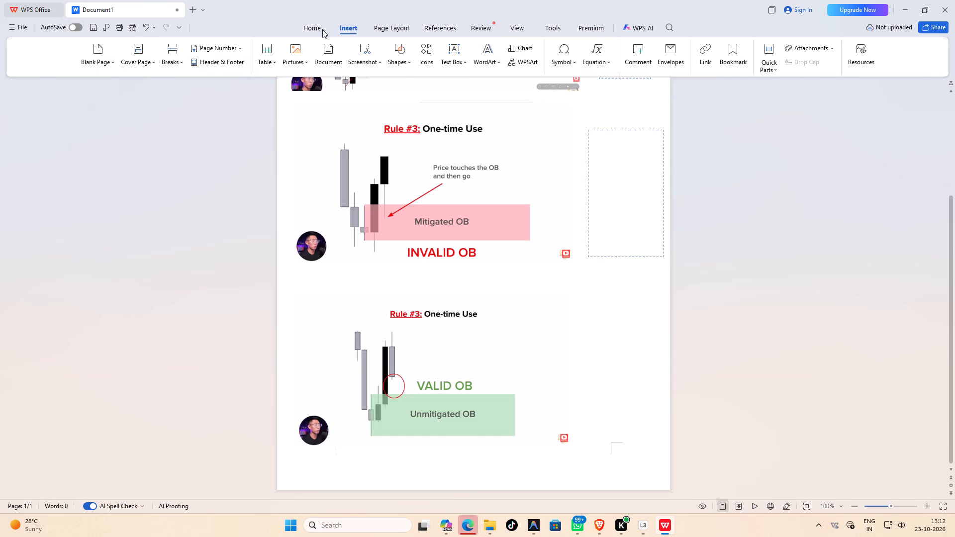
left_click(393, 56)
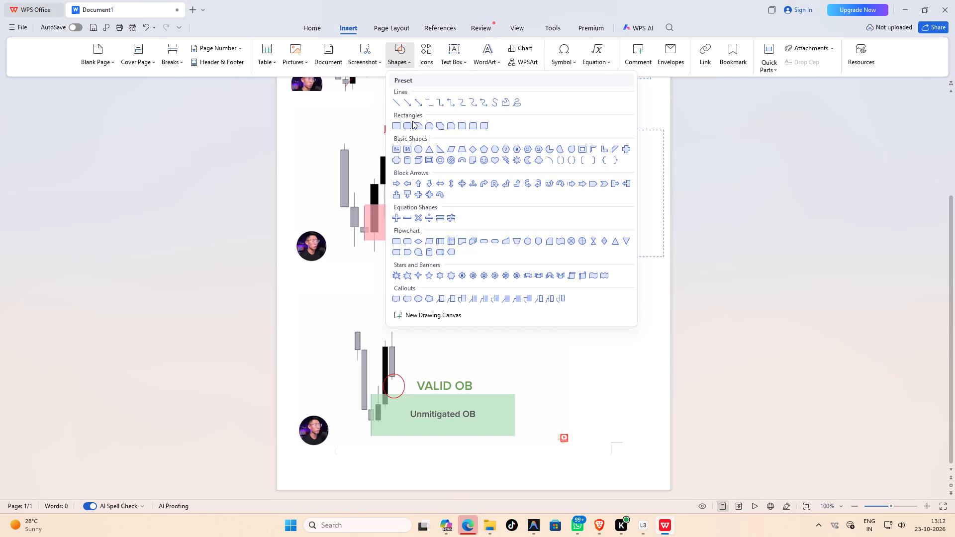
left_click(396, 125)
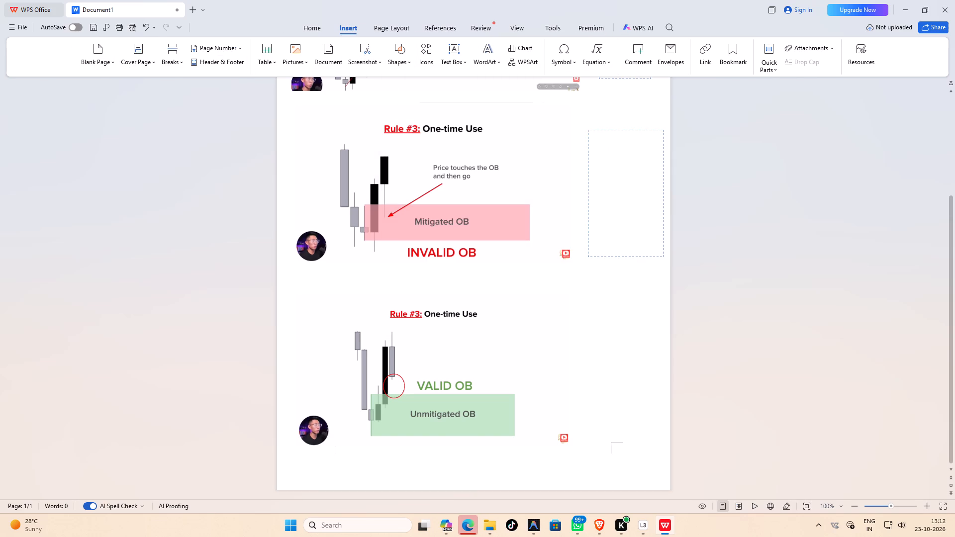
left_click_drag(589, 291, 663, 421)
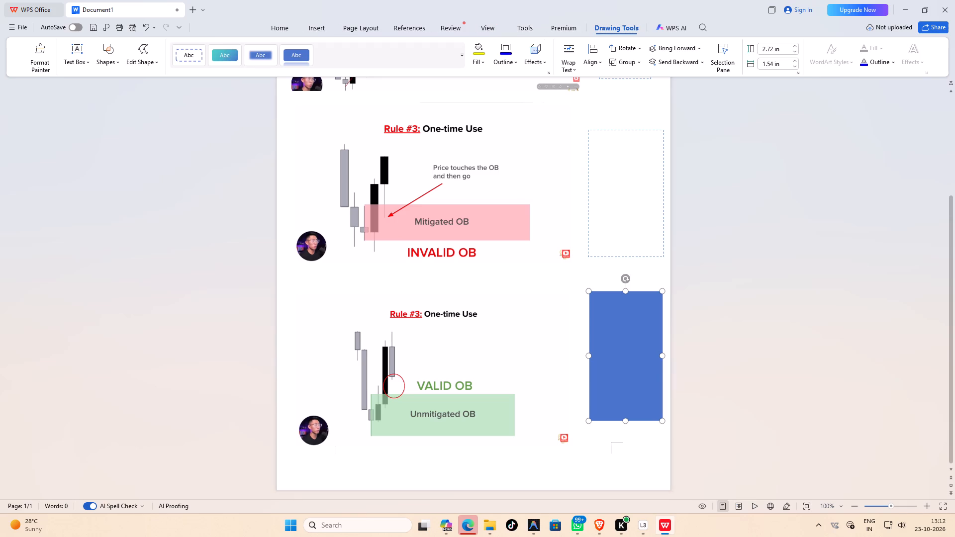
left_click(681, 332)
left_click(730, 401)
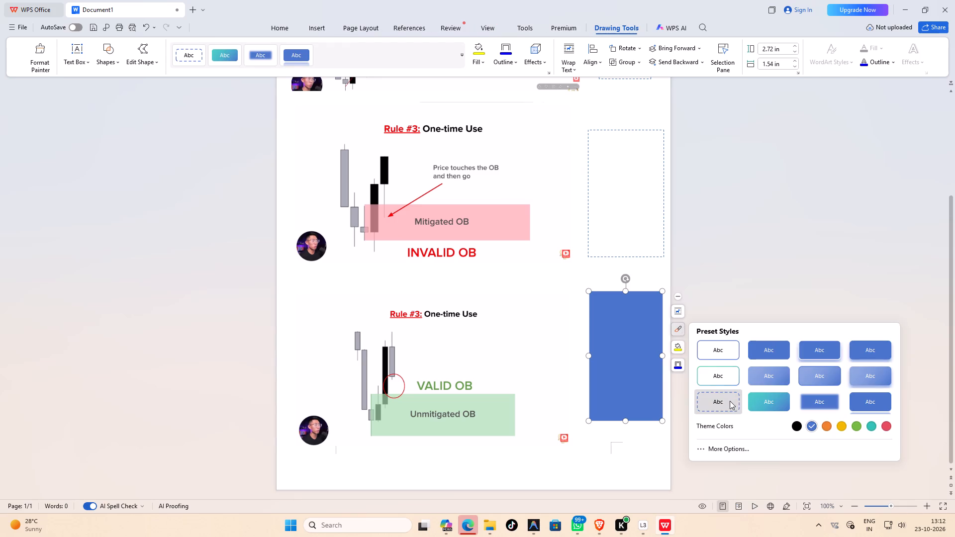
left_click(705, 301)
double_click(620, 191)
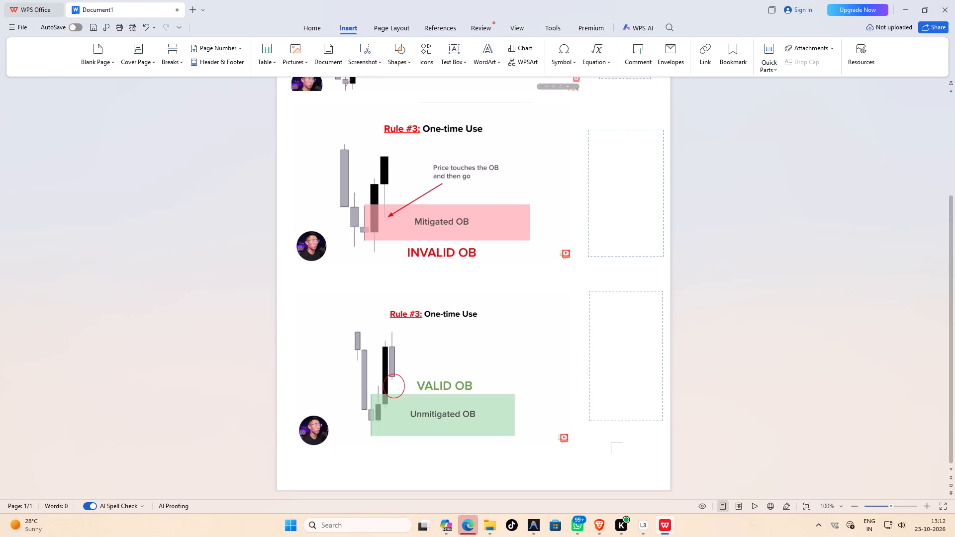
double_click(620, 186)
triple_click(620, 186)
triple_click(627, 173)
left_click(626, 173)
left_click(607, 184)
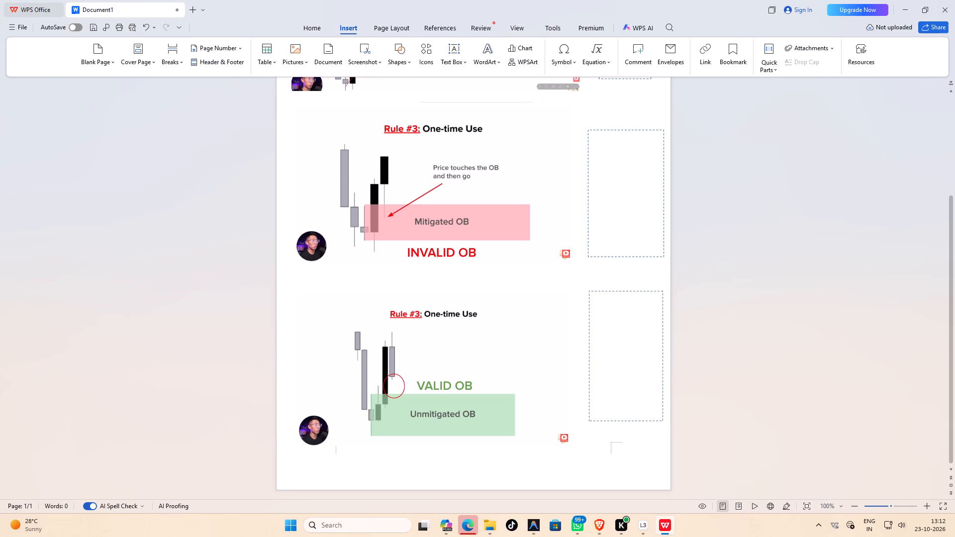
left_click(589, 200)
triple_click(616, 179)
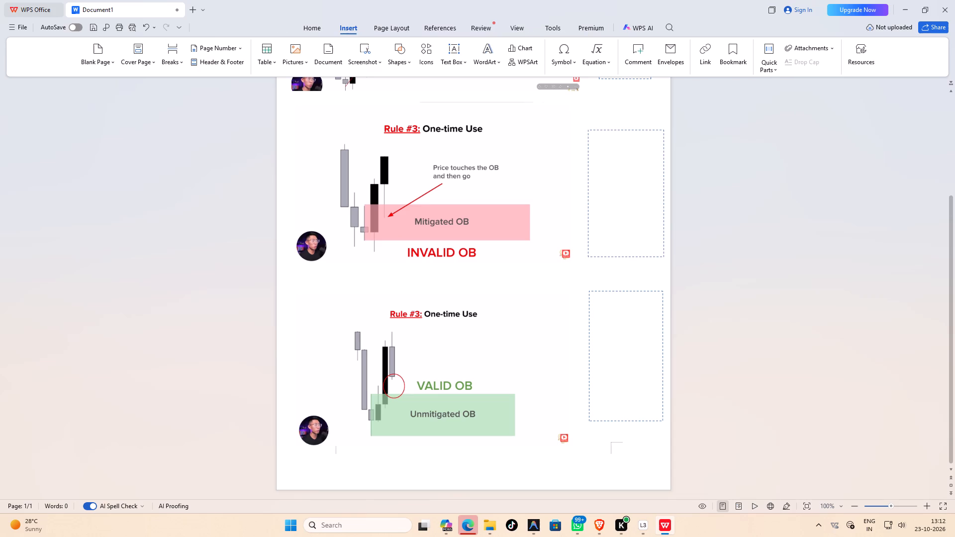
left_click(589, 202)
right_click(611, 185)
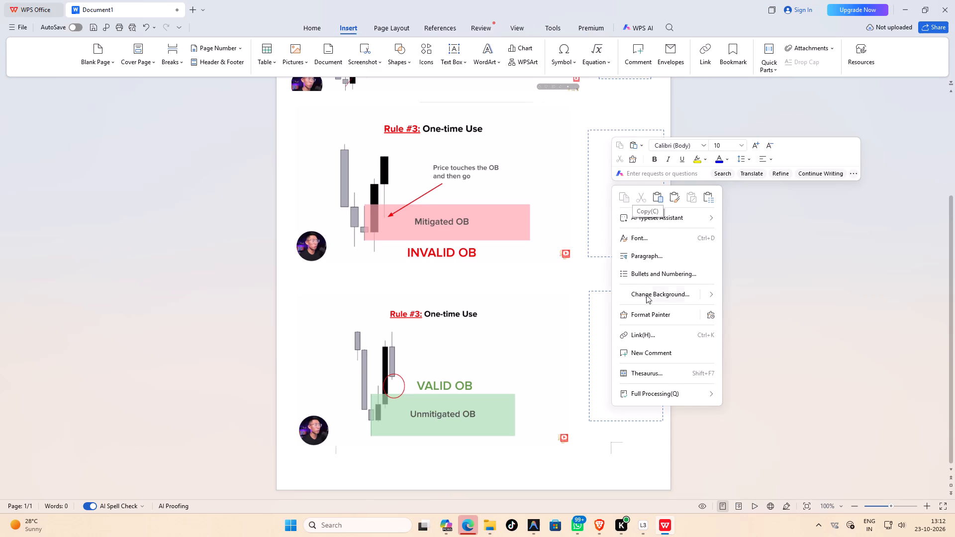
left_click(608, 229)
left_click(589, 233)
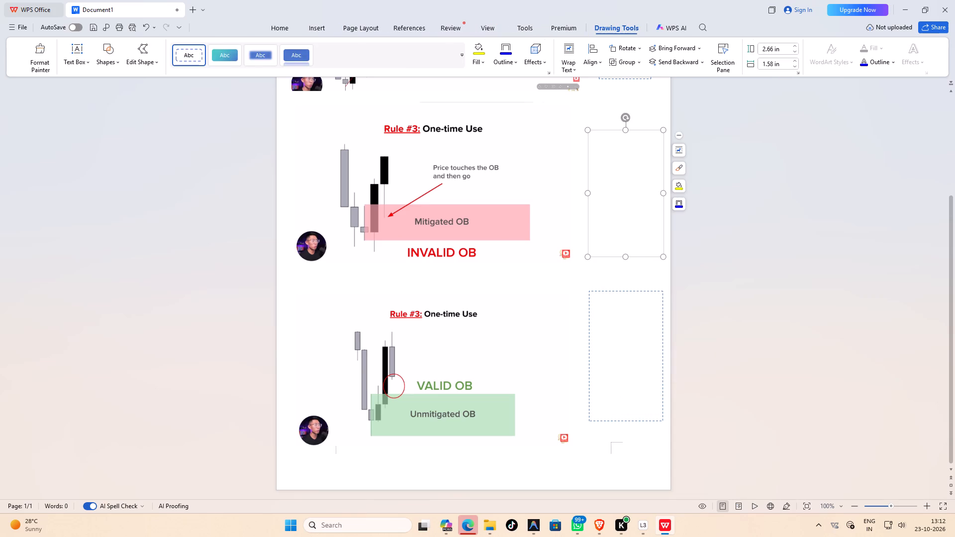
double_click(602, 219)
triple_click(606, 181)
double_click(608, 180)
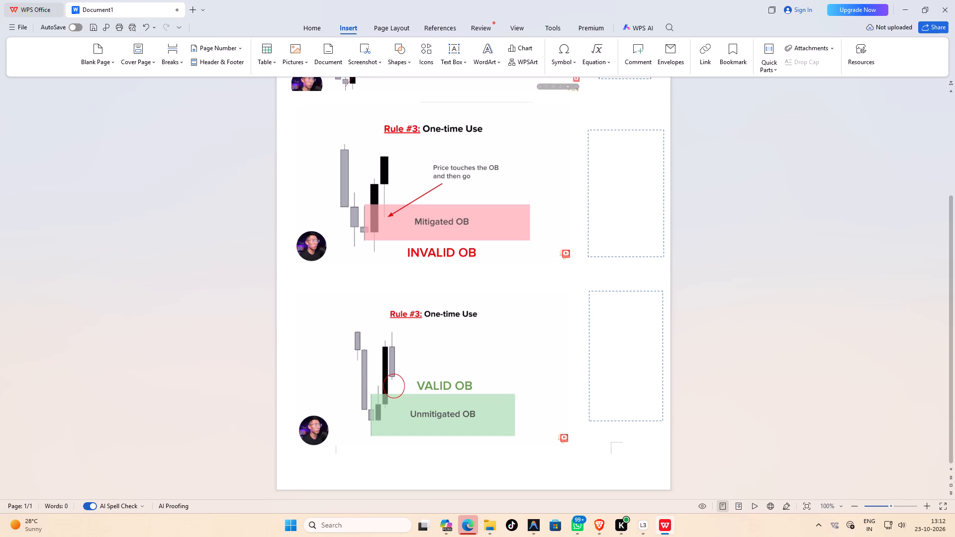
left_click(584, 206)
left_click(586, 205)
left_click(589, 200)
Add text to the dashed box beside the INVALID OB picture, starting the note with "The price touched the order".
right_click(589, 200)
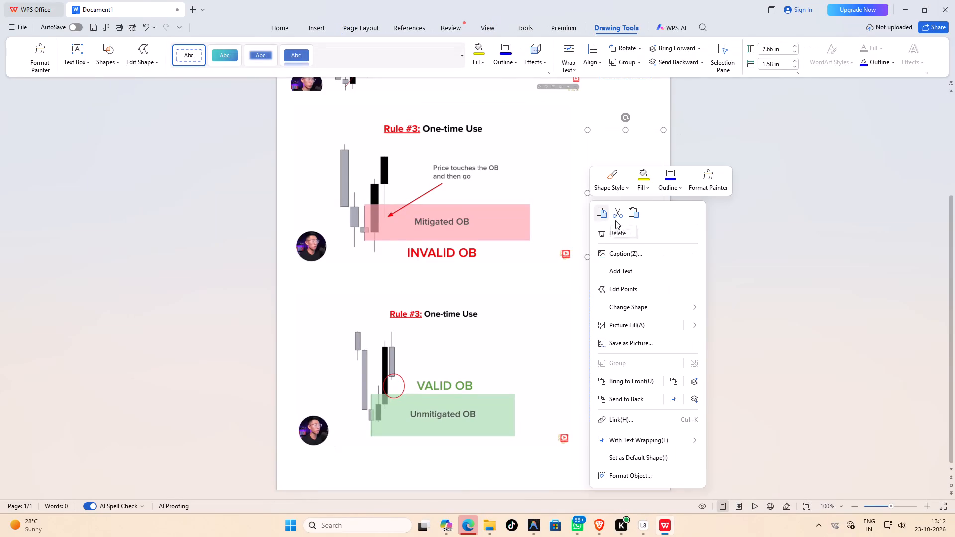
left_click(638, 274)
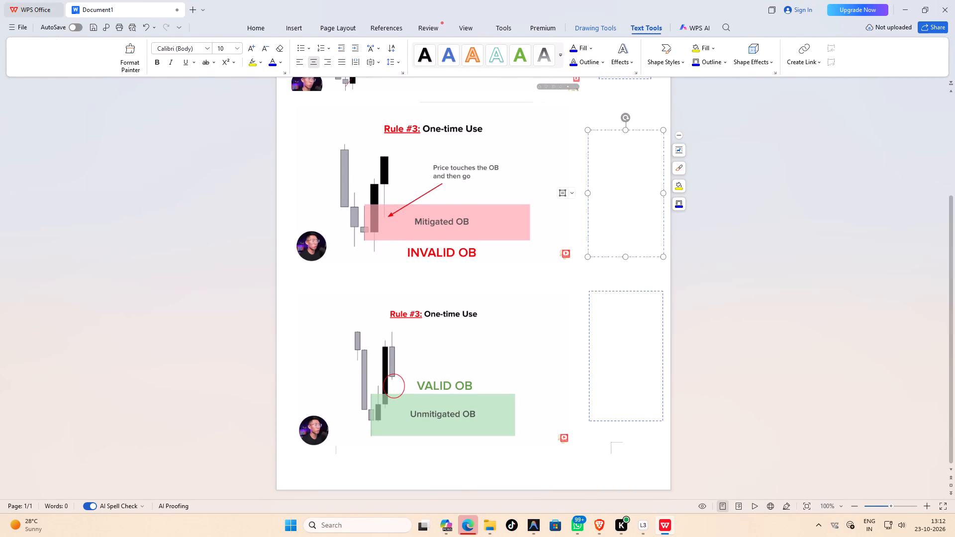
type("Teh")
key("space")
type("price touched the a")
type("order")
key("space")
key("BackSpace")
key("BackSpace")
key("BackSpace")
key("BackSpace")
key("BackSpace")
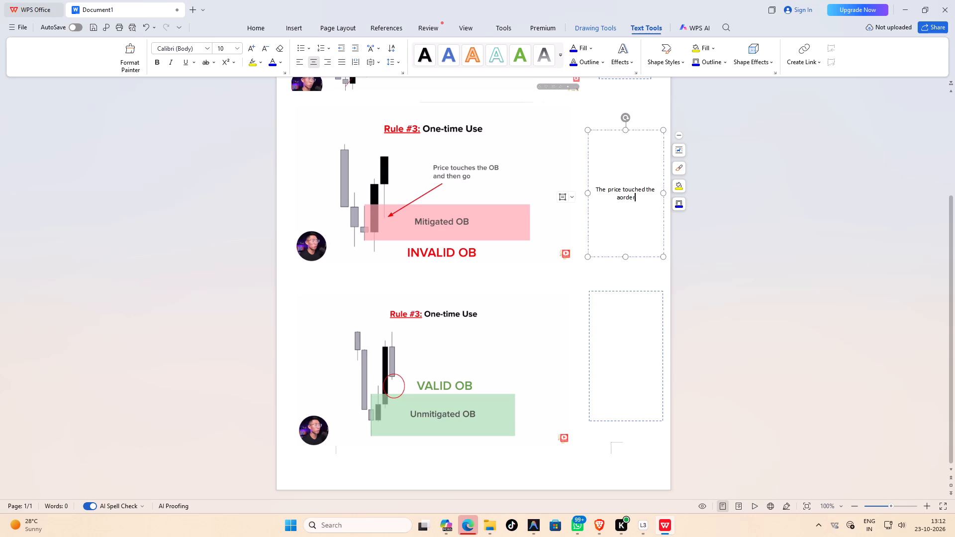
key("BackSpace")
key("BackSpace")
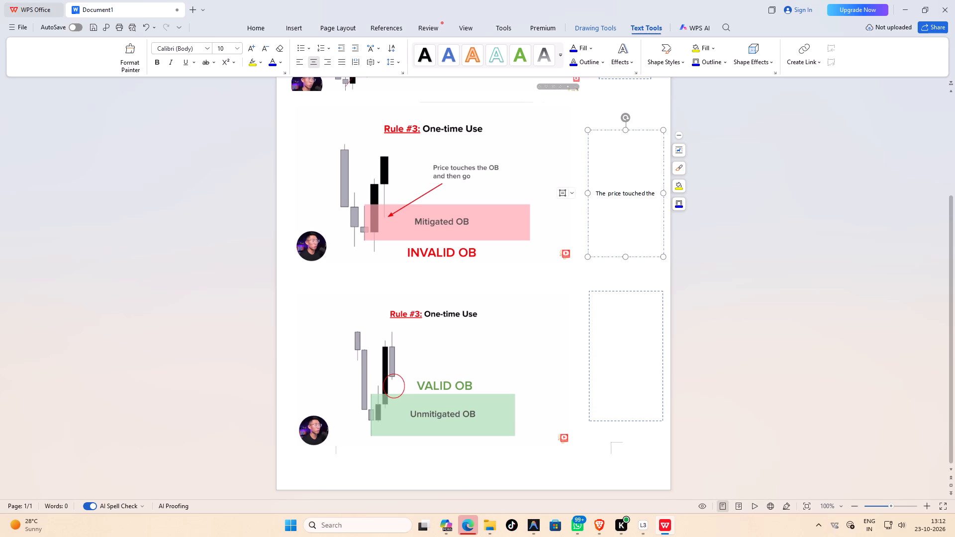
type("order")
key("space")
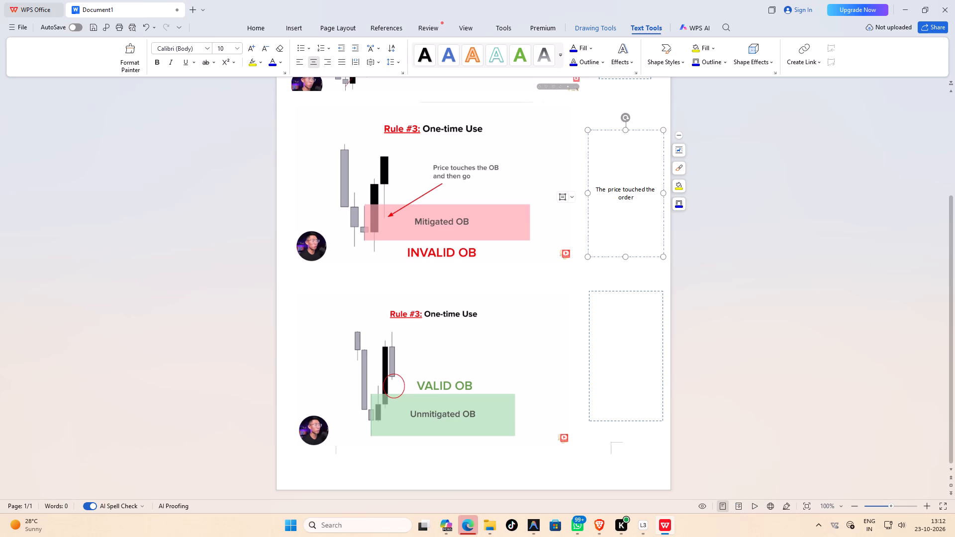
Continue the note beside the INVALID OB picture with "block already and no gap there now so called an".
type("block already and no momentum")
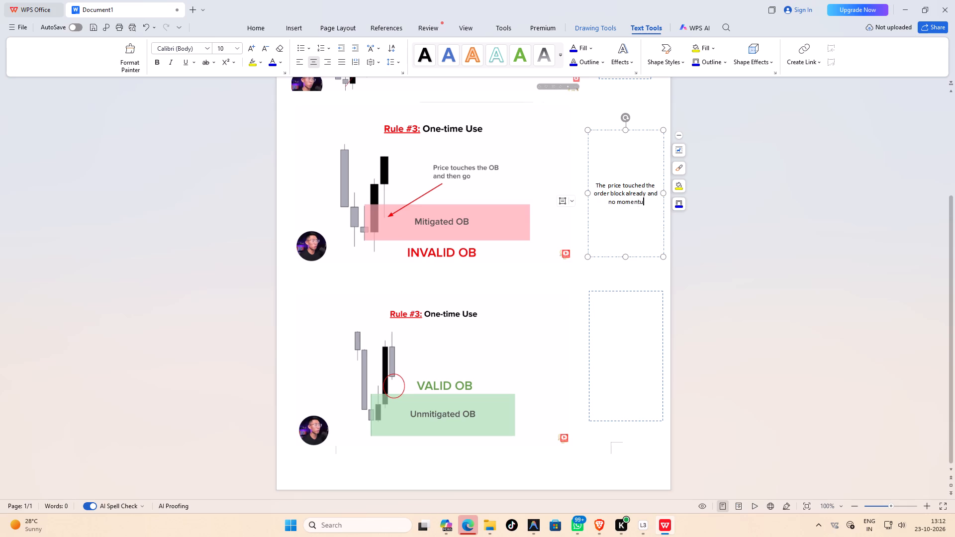
key("space")
key("BackSpace")
key("BackSpace")
key("BackSpace")
key("BackSpace")
key("BackSpace")
key("BackSpace")
key("BackSpace")
key("BackSpace")
key("BackSpace")
key("BackSpace")
key("space")
type("gap there now so called an")
key("BackSpace")
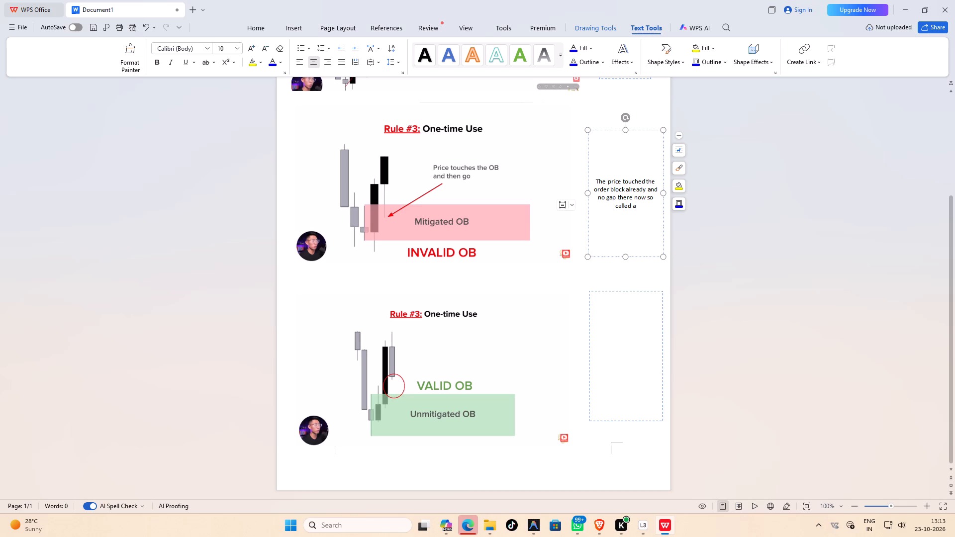
type("n")
key("space")
Add "INVALID OR MITIGATED ORDER BLOCK" to the INVALID OB note, separated from the sentence by a blank line.
key("shift+Return")
key("shift+Return")
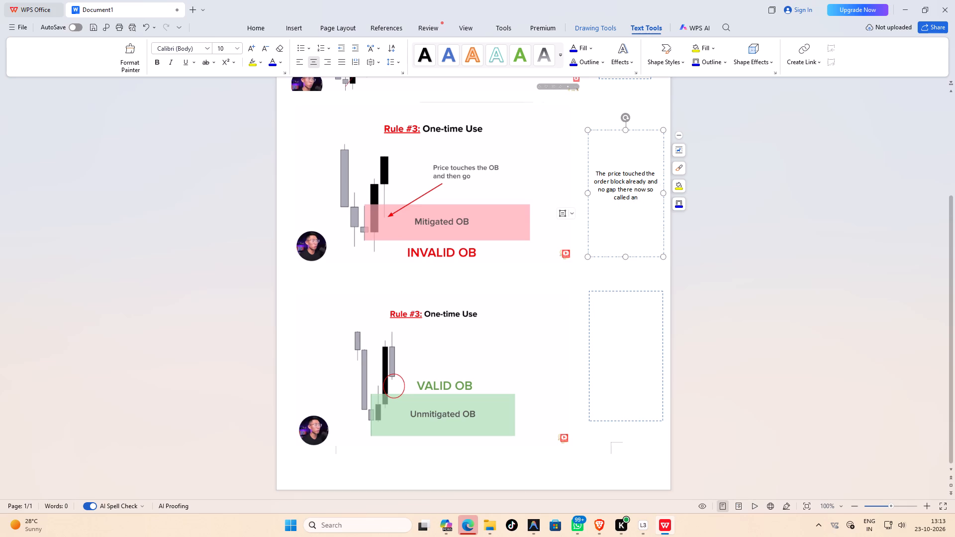
type("INVAI")
key("BackSpace")
type("LID OR")
key("space")
type("MITIGATED ORDER BLOCLK")
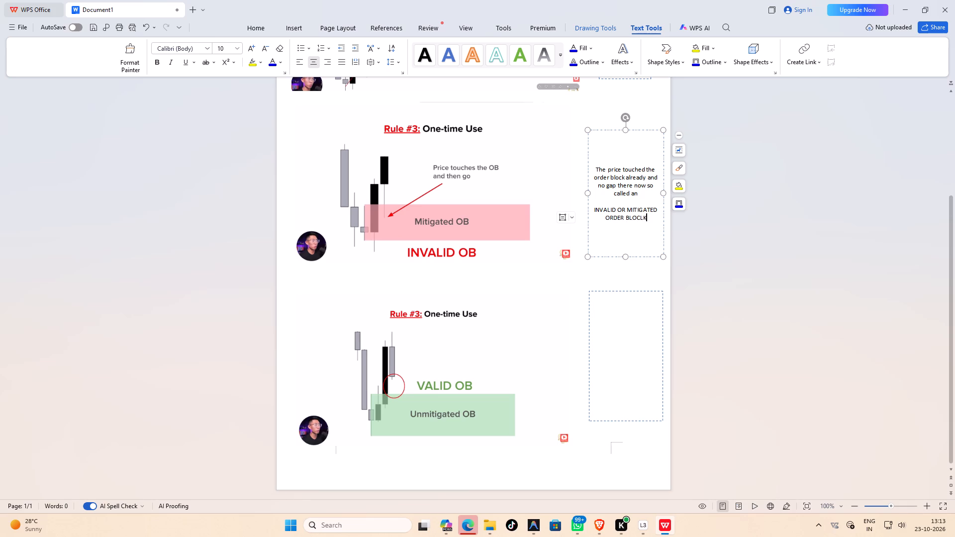
key("BackSpace")
key("BackSpace")
key("l")
key("BackSpace")
type("K")
key("space")
Bold the words INVALID, MITIGATED and ORDER BLOCK in the INVALID OB note, leaving OR in regular weight.
left_click_drag(595, 207, 614, 210)
triple_click(614, 210)
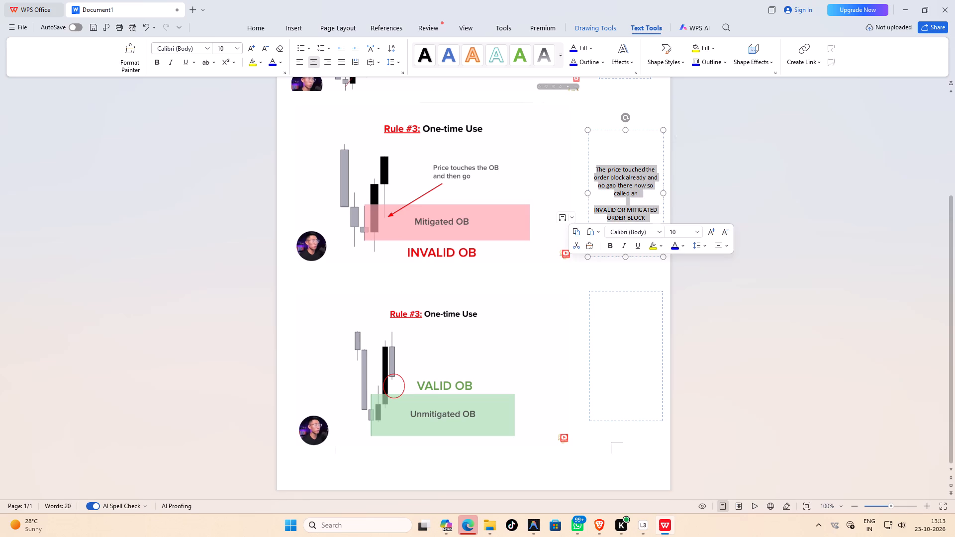
left_click(613, 278)
double_click(601, 212)
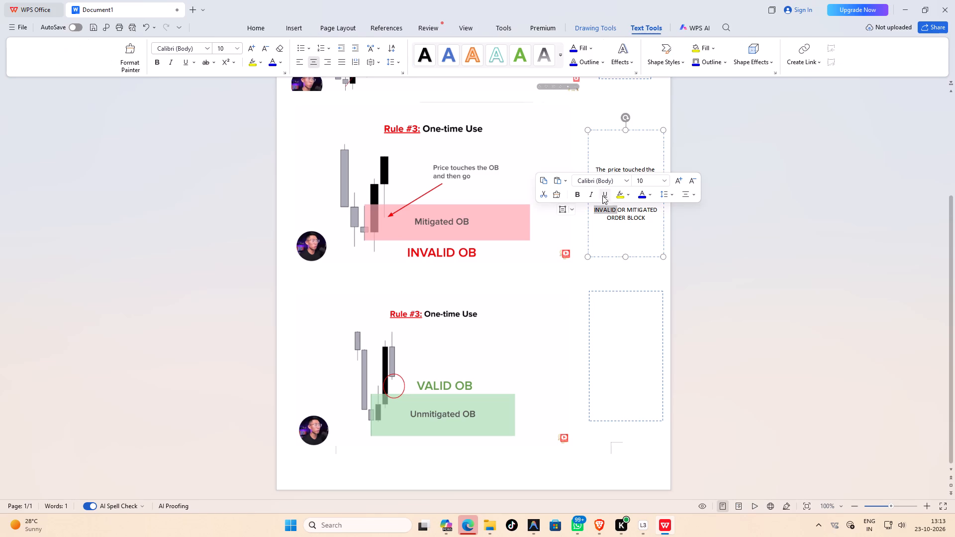
left_click(579, 197)
left_click(642, 214)
double_click(642, 212)
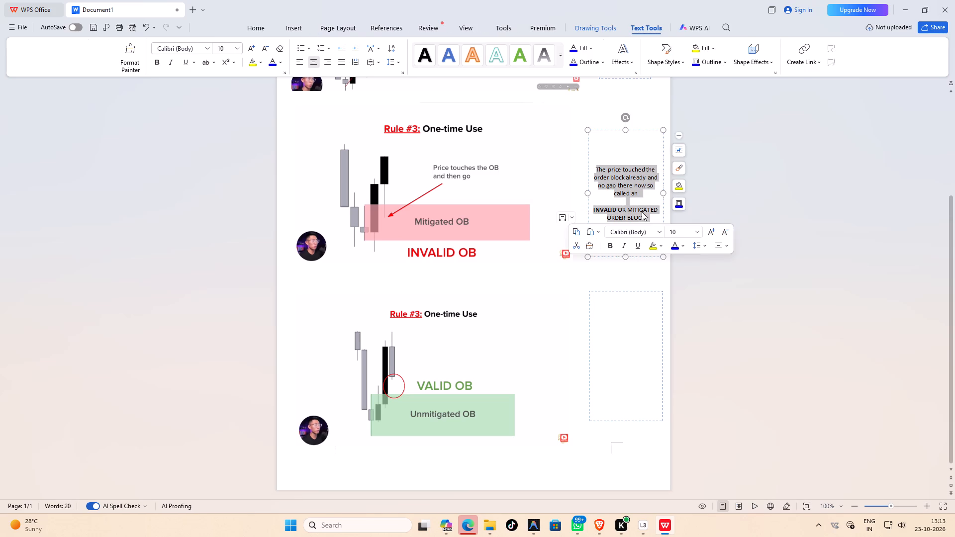
left_click(639, 214)
double_click(642, 208)
left_click(615, 196)
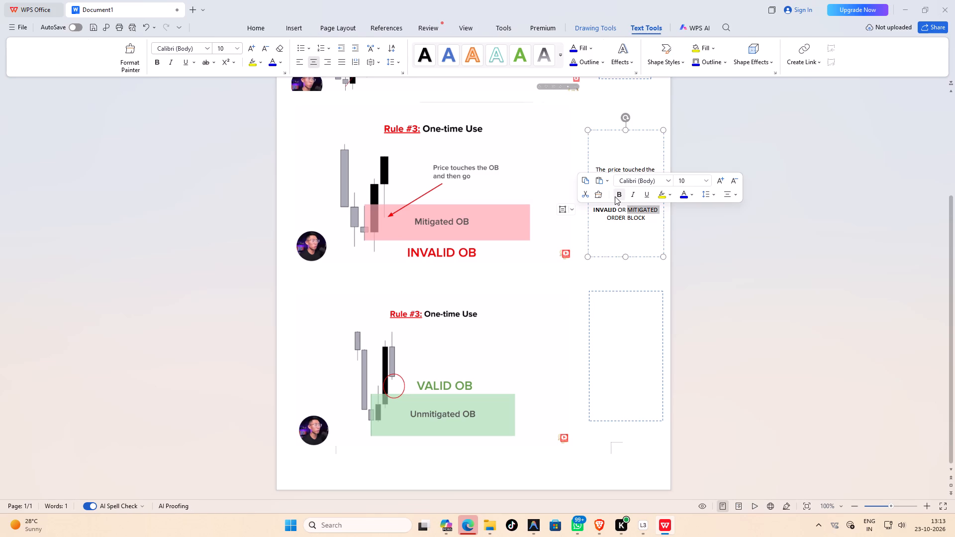
left_click(610, 215)
left_click_drag(606, 218, 645, 220)
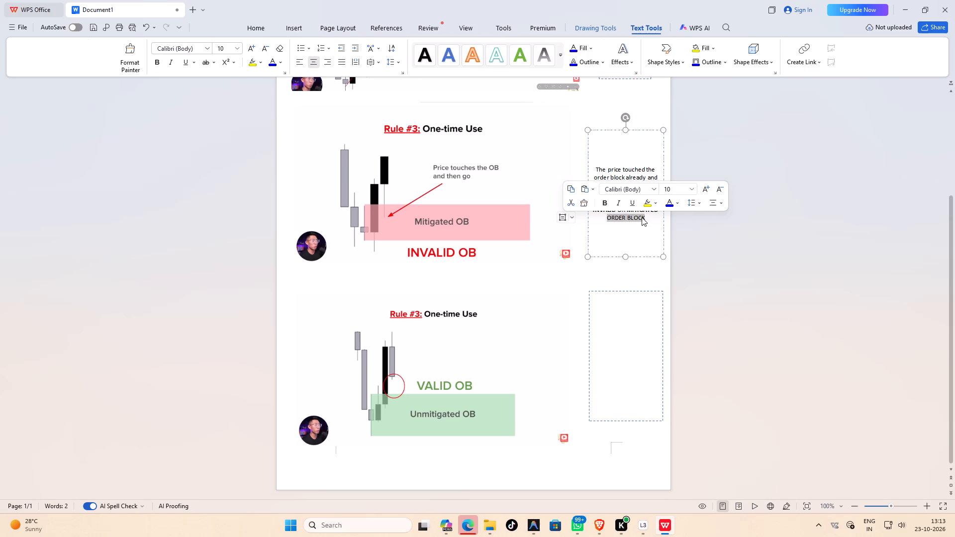
left_click(598, 199)
left_click(605, 200)
left_click(636, 233)
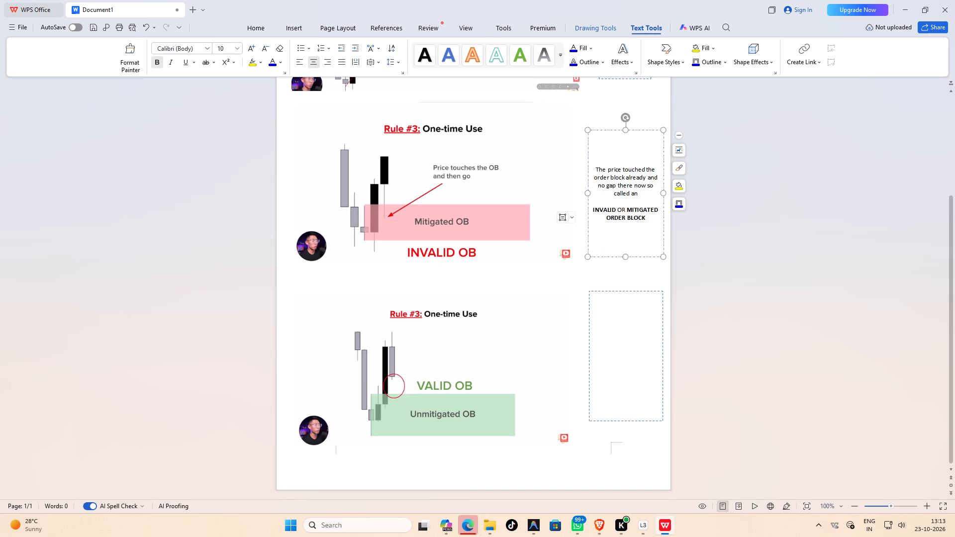
Add text to the dashed box beside the VALID OB picture, starting the note with "The price".
scroll(638, 234, "down", 1)
left_click(611, 362)
right_click(612, 359)
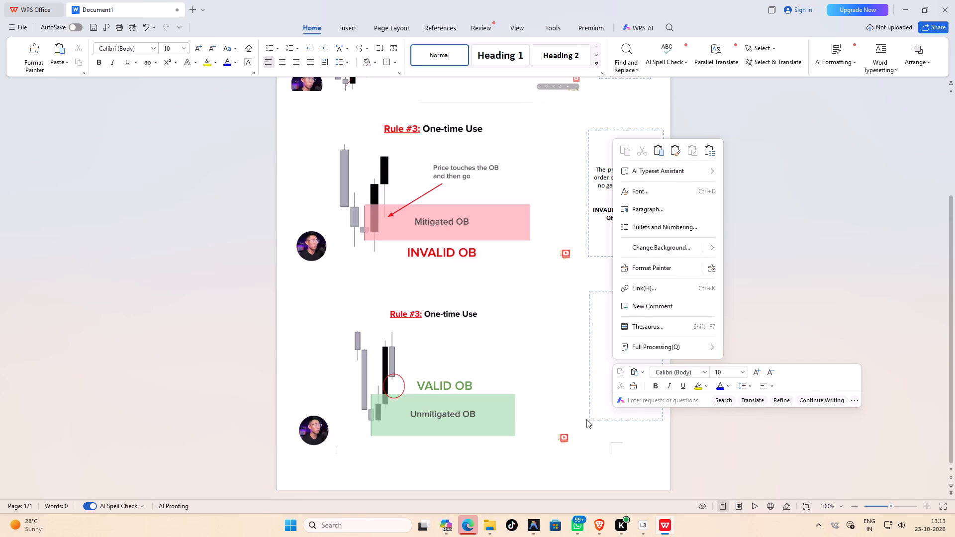
left_click(591, 398)
left_click(614, 345)
left_click(588, 362)
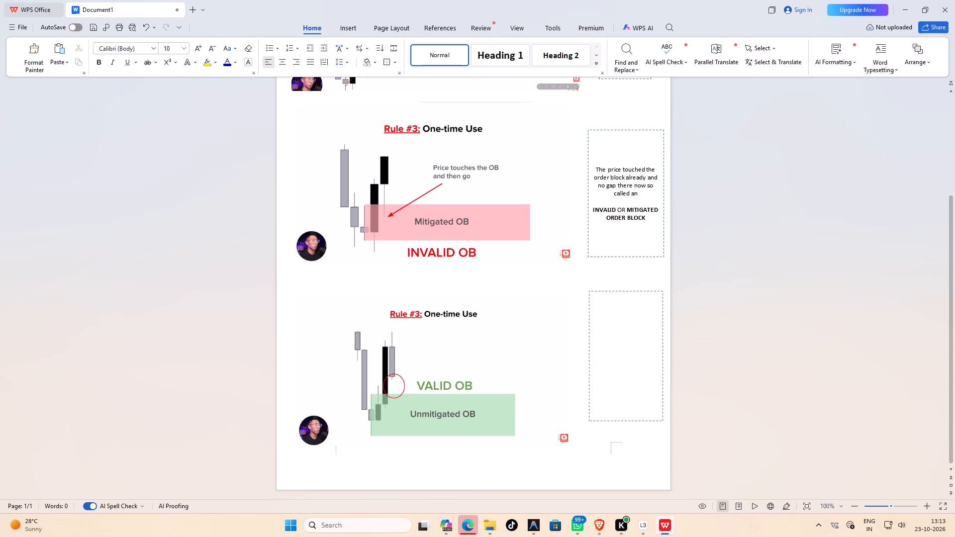
left_click(590, 357)
right_click(605, 344)
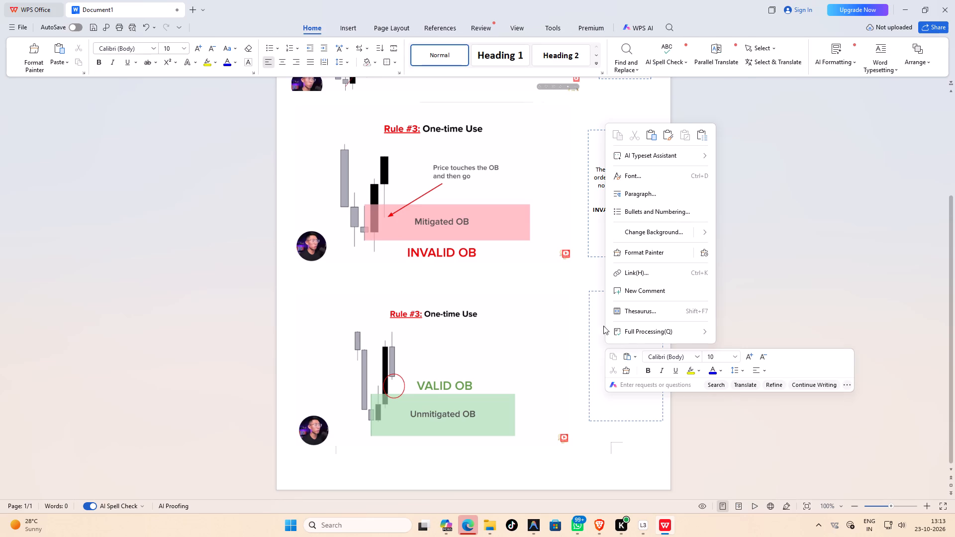
left_click(591, 352)
right_click(588, 359)
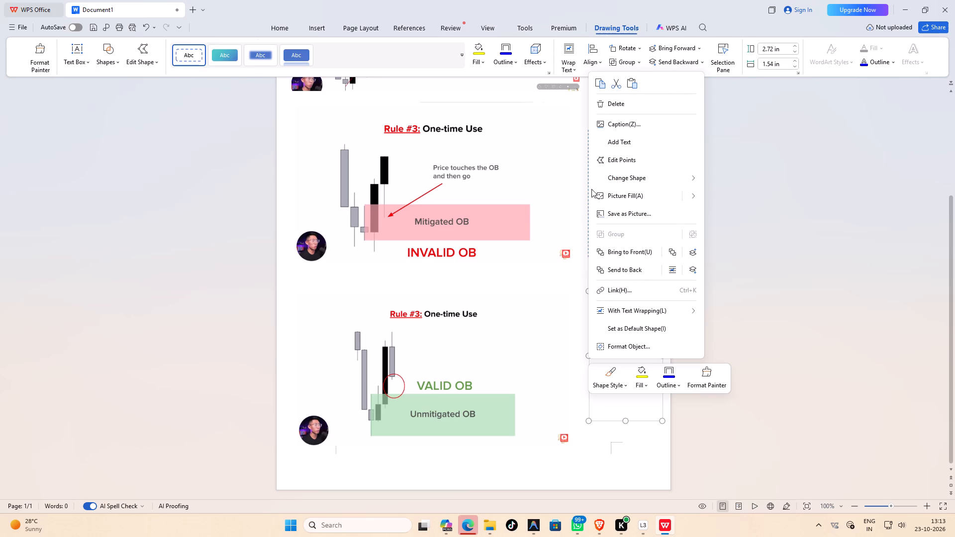
left_click(618, 147)
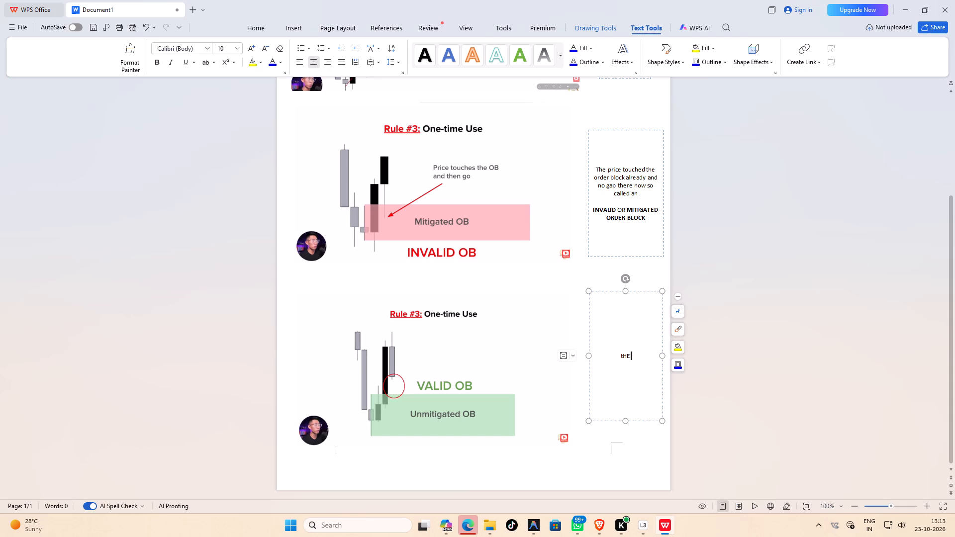
type("price")
key("space")
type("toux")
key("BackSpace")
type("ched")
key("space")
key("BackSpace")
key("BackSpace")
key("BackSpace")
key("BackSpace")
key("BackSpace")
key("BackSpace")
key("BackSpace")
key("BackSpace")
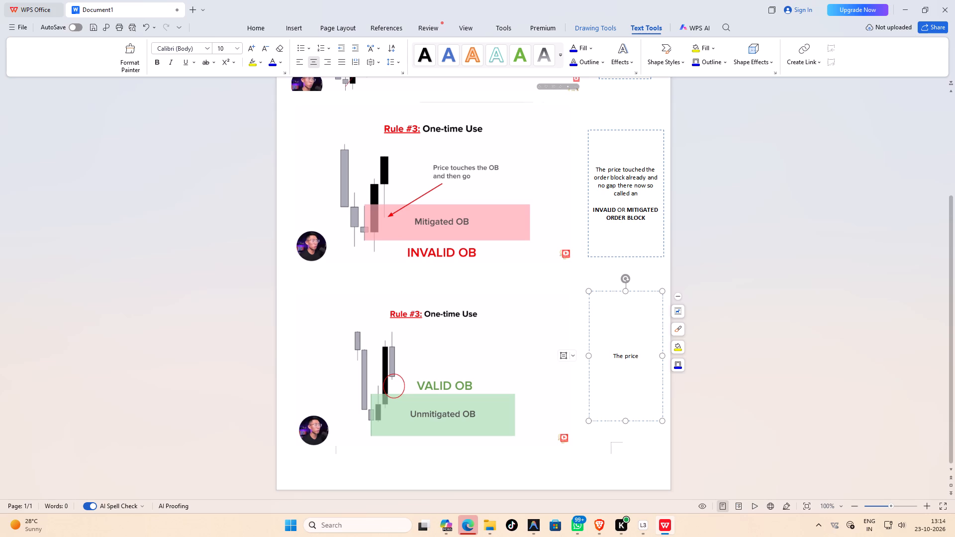
Continue the VALID OB note with "didn't touched OB and gave us a gap so it is a".
type("didnt touce")
key("BackSpace")
type("he th")
key("BackSpace")
key("BackSpace")
key("BackSpace")
type("d")
key("space")
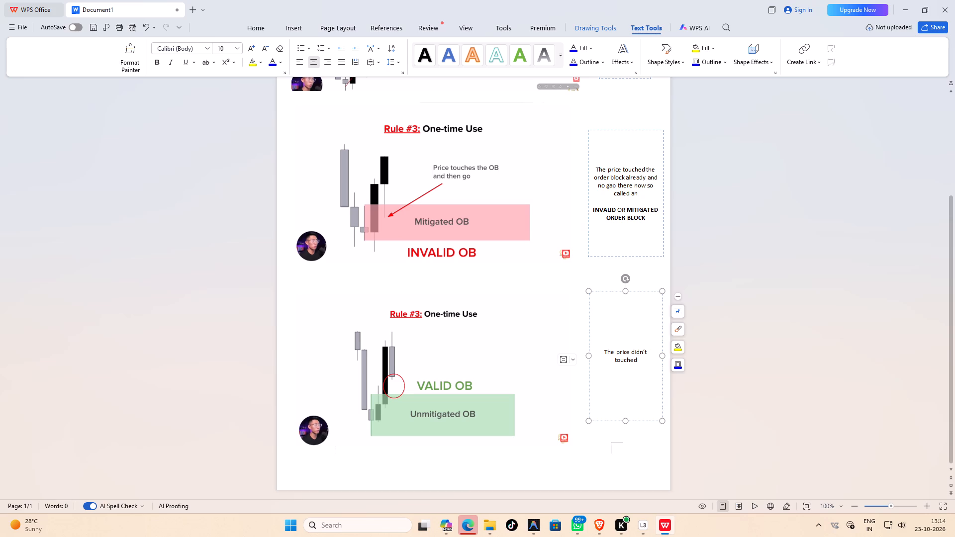
type("OB n")
key("BackSpace")
type("and gave us a gap o")
key("BackSpace")
type("so iys")
key("BackSpace")
key("BackSpace")
type("t is a")
key("space")
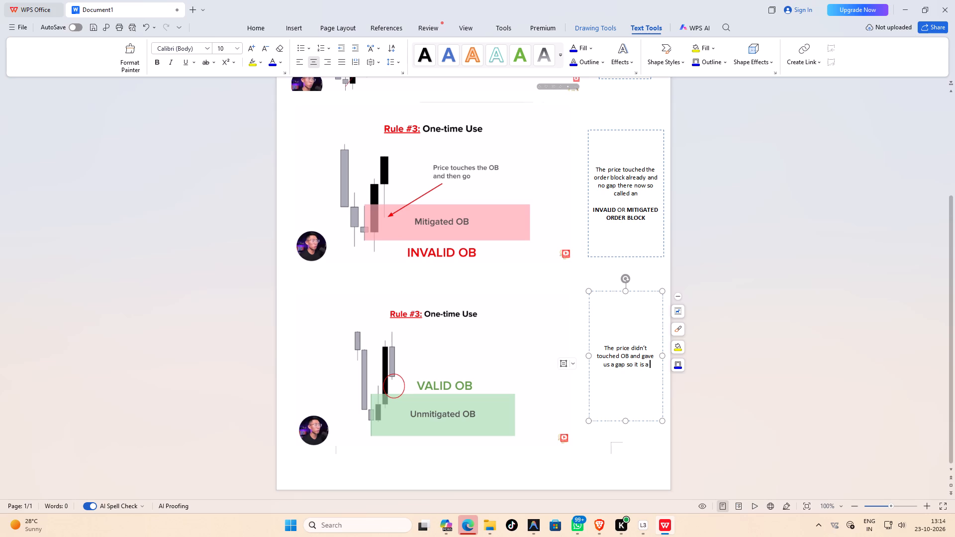
Add "VALID OR UNMITIGATED ORDER BLOCK" to the VALID OB note, separated from the sentence by a blank line.
key("shift+Return")
key("shift+Return")
type("Va")
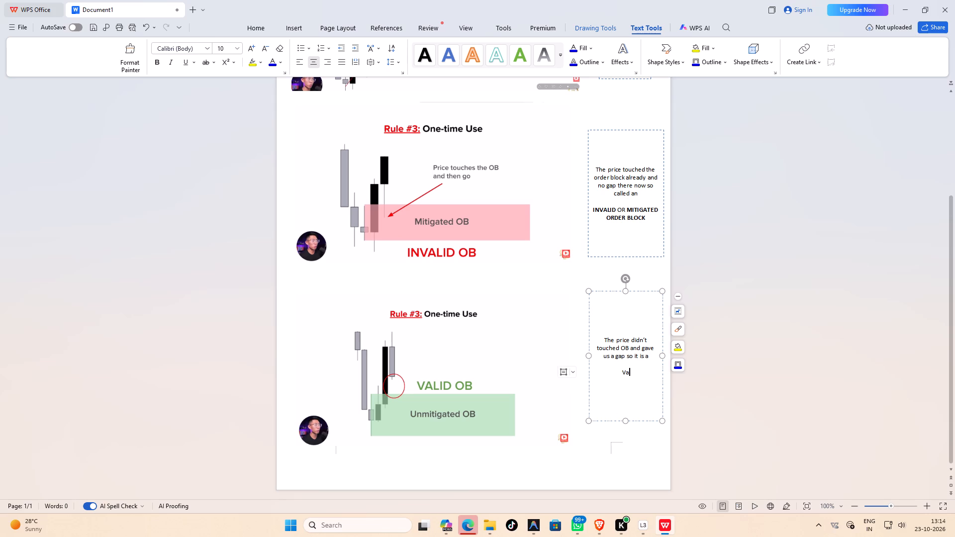
key("k")
key("BackSpace")
type("ALKI")
key("BackSpace")
key("BackSpace")
key("BackSpace")
type("LID OR")
key("space")
type("UNMITIGATED ORDER BLOCK")
key("space")
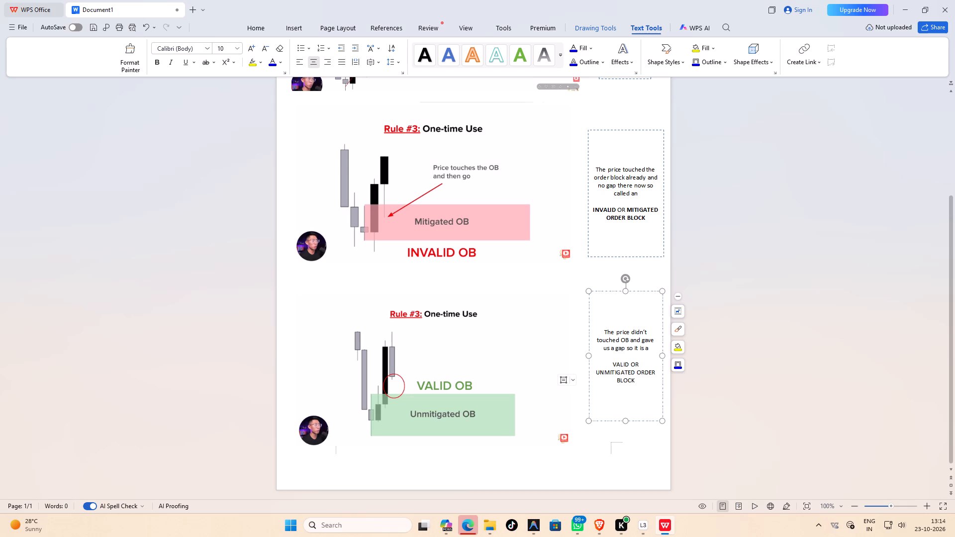
Bold the words VALID, UNMITIGATED, ORDER and BLOCK in the VALID OB note, leaving OR in regular weight.
left_click(622, 368)
double_click(622, 364)
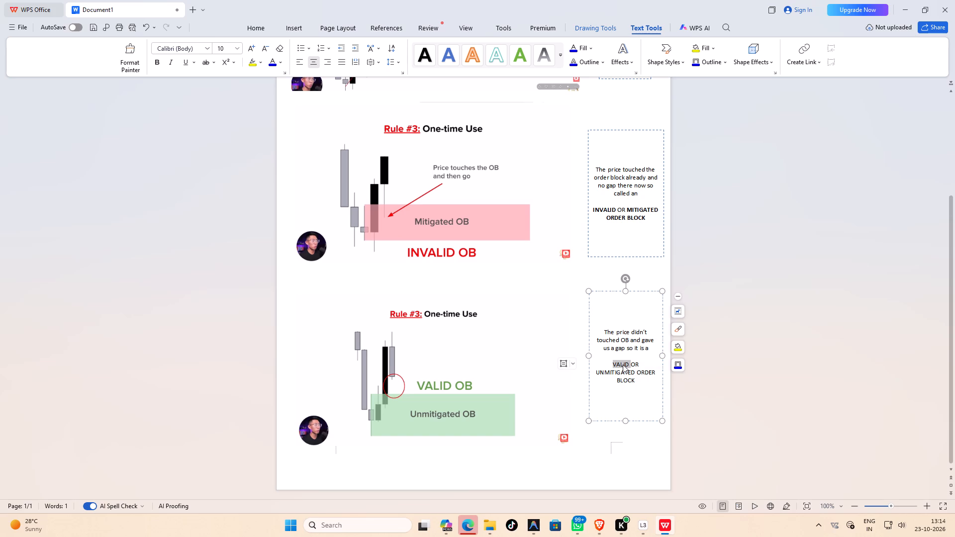
left_click(623, 364)
double_click(622, 363)
triple_click(622, 363)
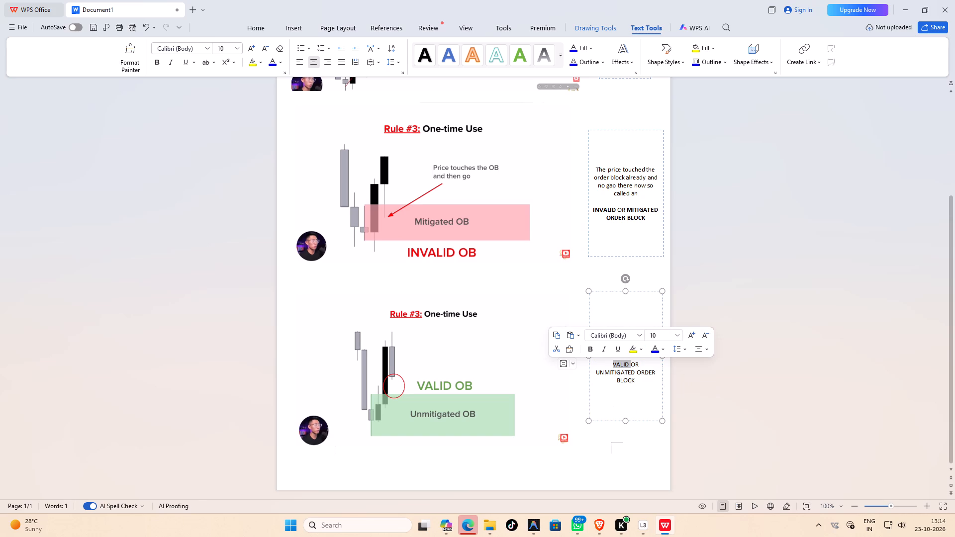
left_click(587, 354)
double_click(623, 375)
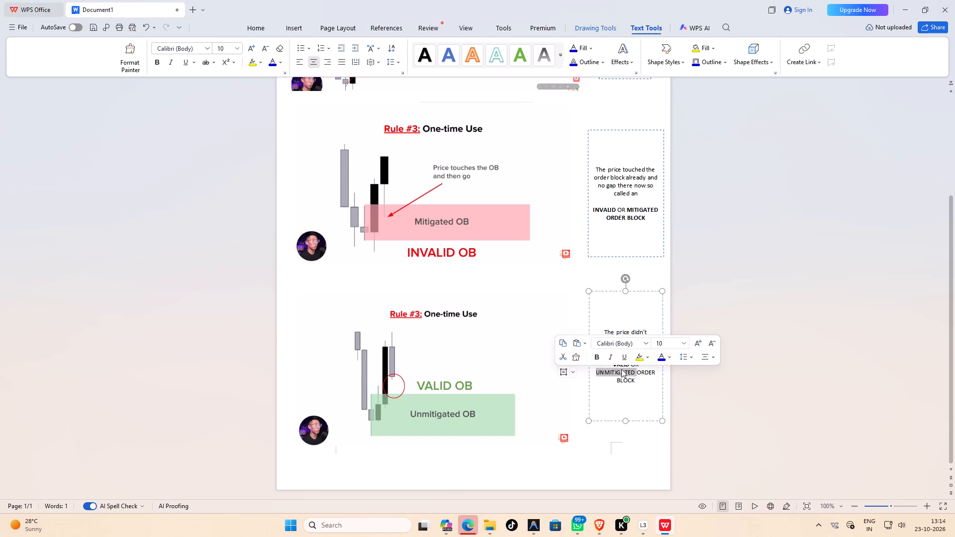
left_click(599, 361)
double_click(648, 374)
left_click(614, 361)
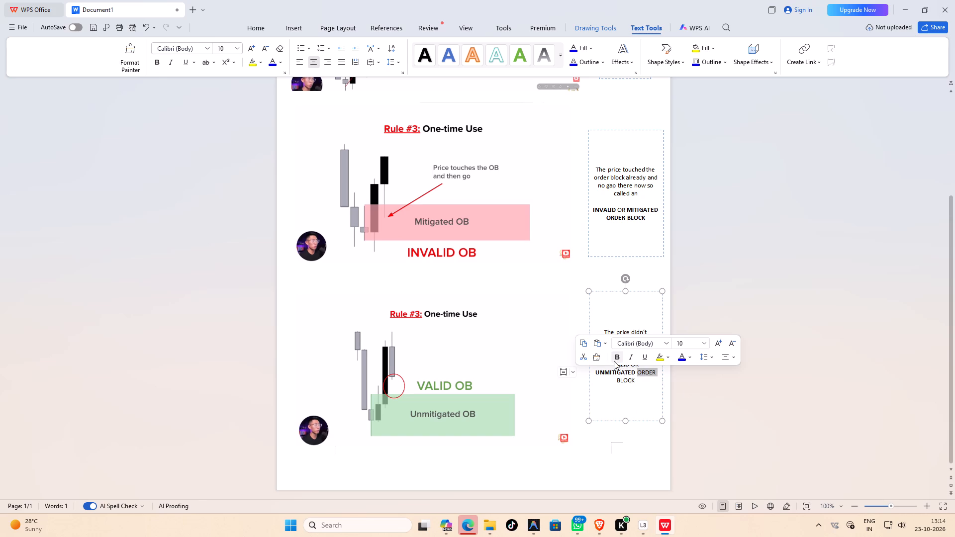
left_click(624, 387)
double_click(623, 381)
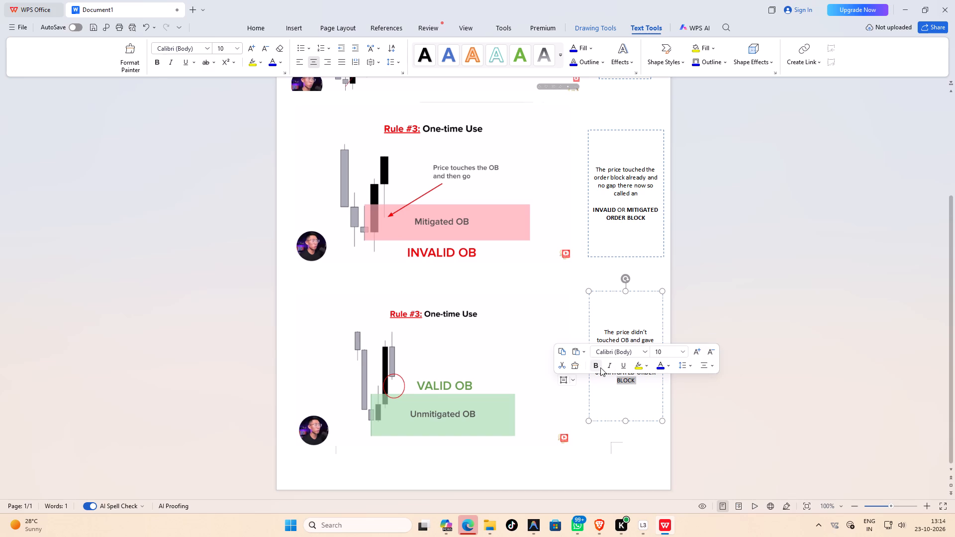
left_click(600, 367)
left_click(719, 409)
Bold every HH and HL, plus the word BOS, in the side note beside the Rule #2 picture.
scroll(688, 371, "down", 4)
scroll(687, 367, "up", 4)
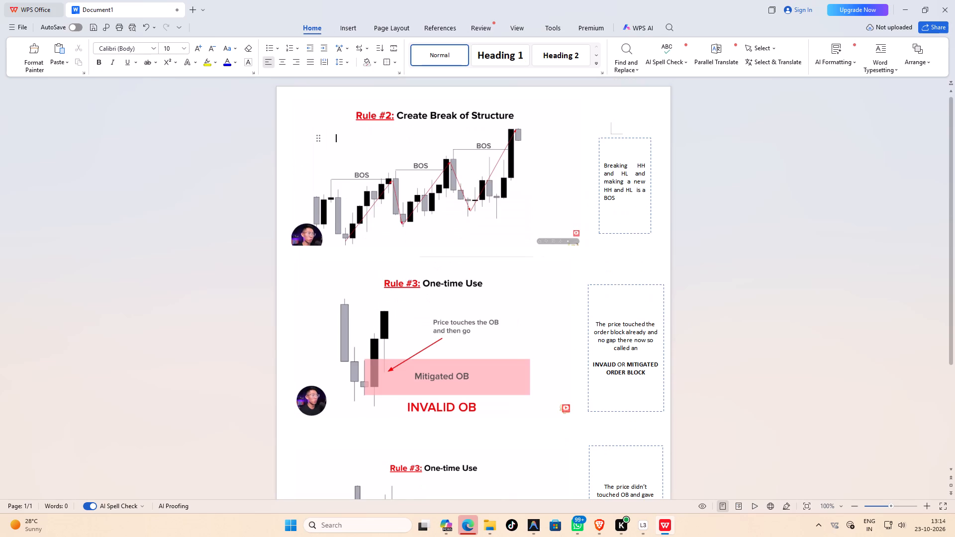
scroll(682, 360, "down", 1)
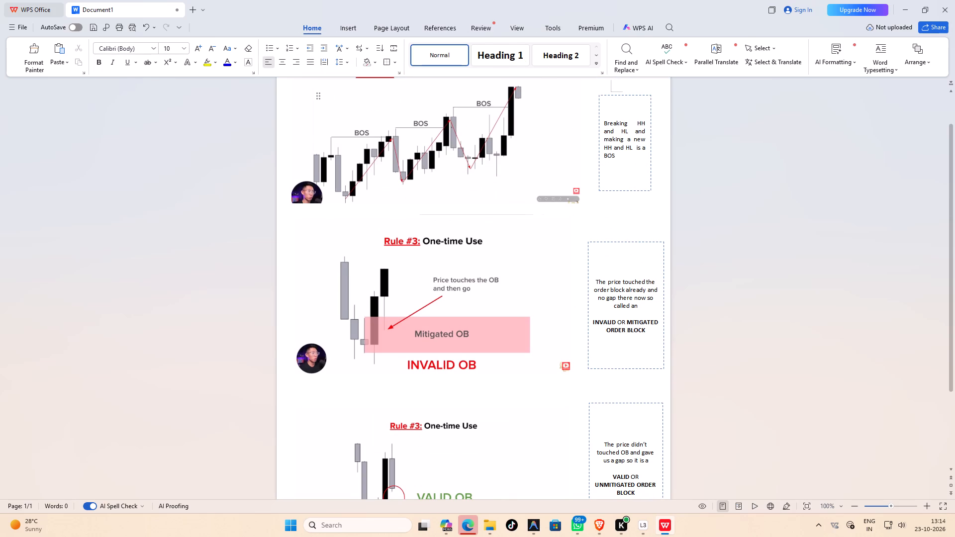
double_click(640, 123)
left_click(601, 112)
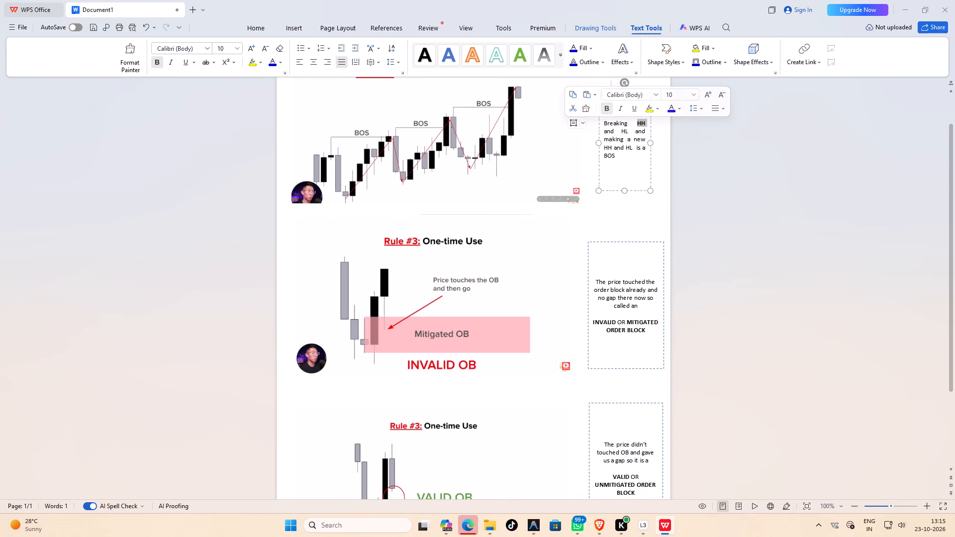
double_click(625, 132)
left_click(588, 117)
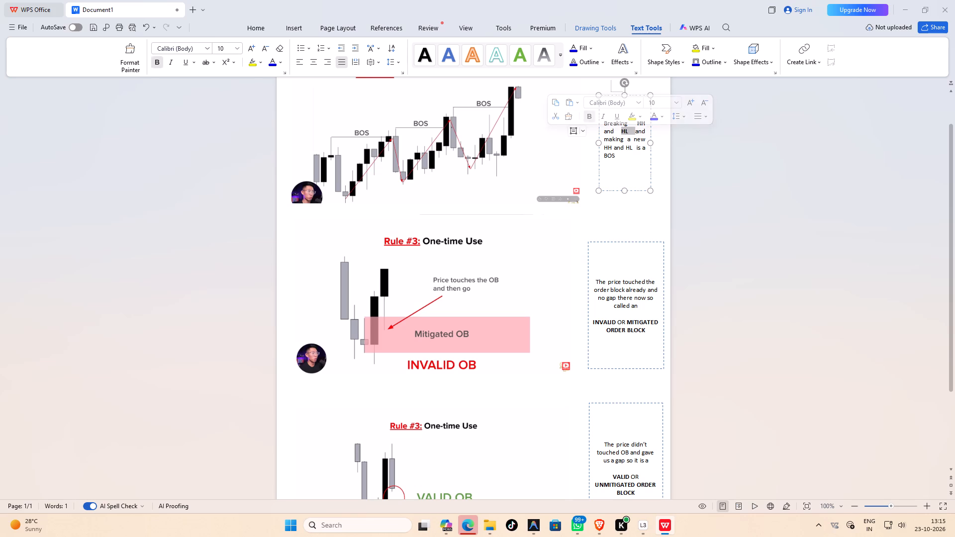
left_click(692, 177)
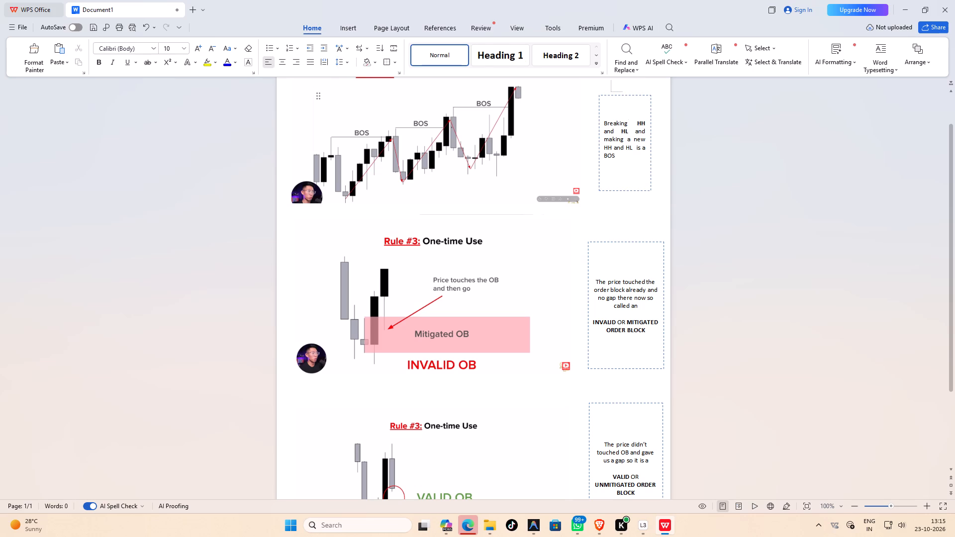
double_click(608, 146)
left_click(575, 135)
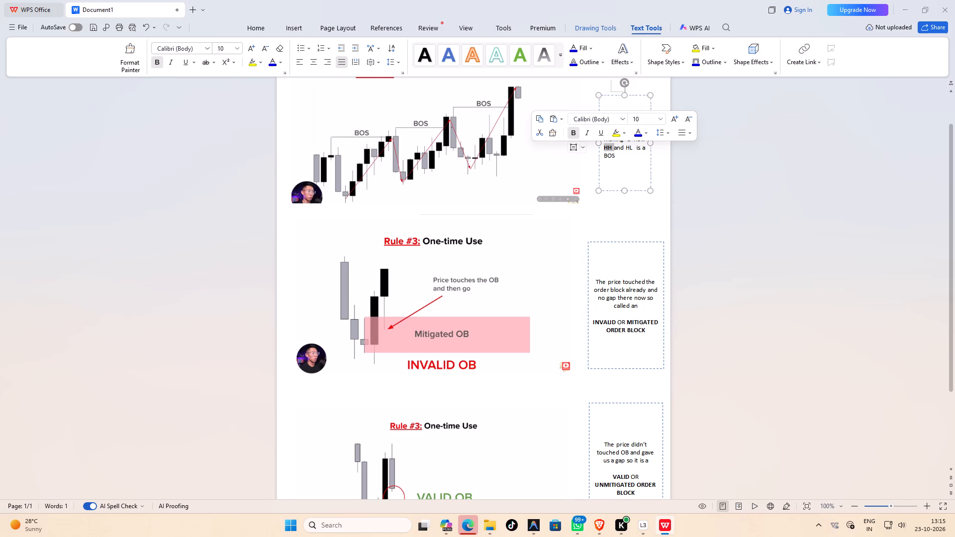
double_click(627, 150)
left_click(592, 136)
double_click(609, 160)
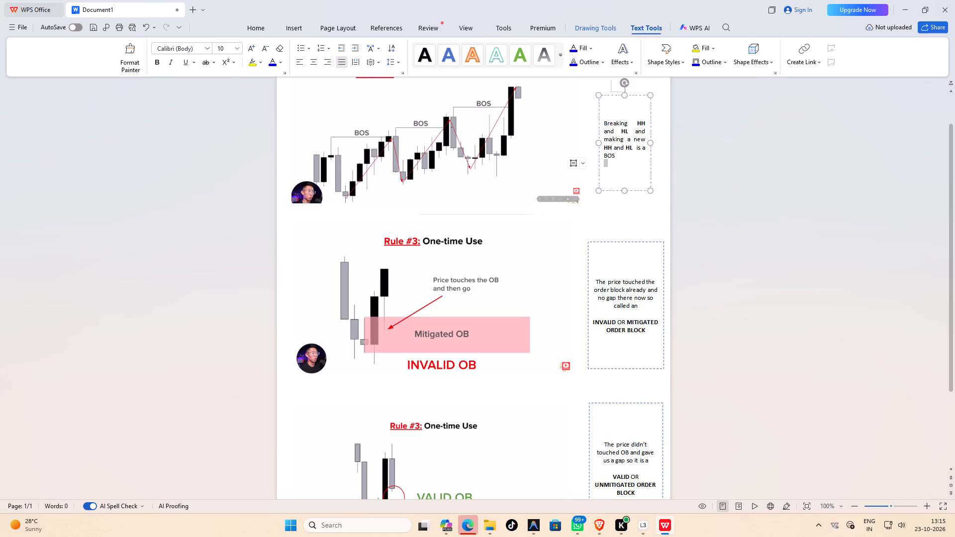
double_click(610, 158)
left_click(574, 141)
left_click(748, 177)
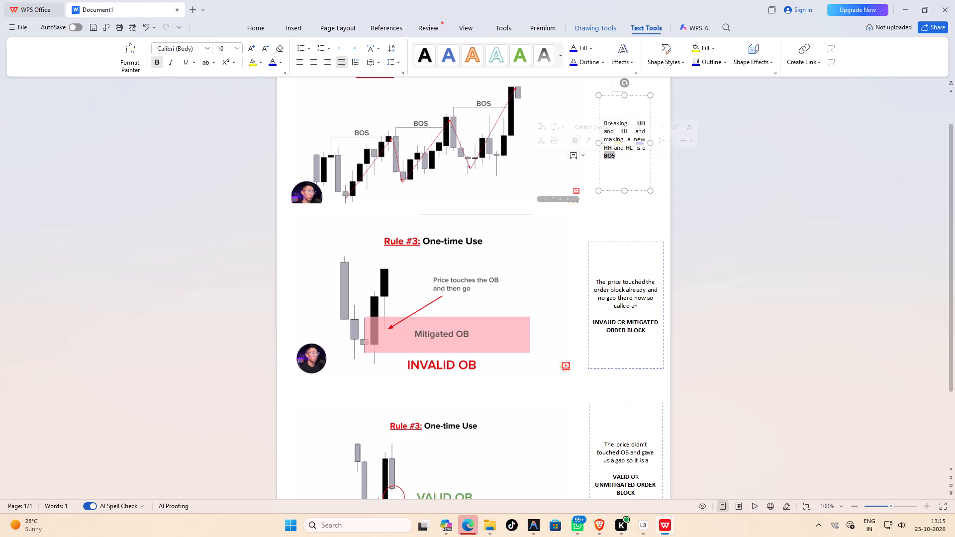
Print one copy of all pages of the notes on the Brother DCP-T426W printer.
scroll(725, 275, "up", 1)
scroll(725, 275, "down", 5)
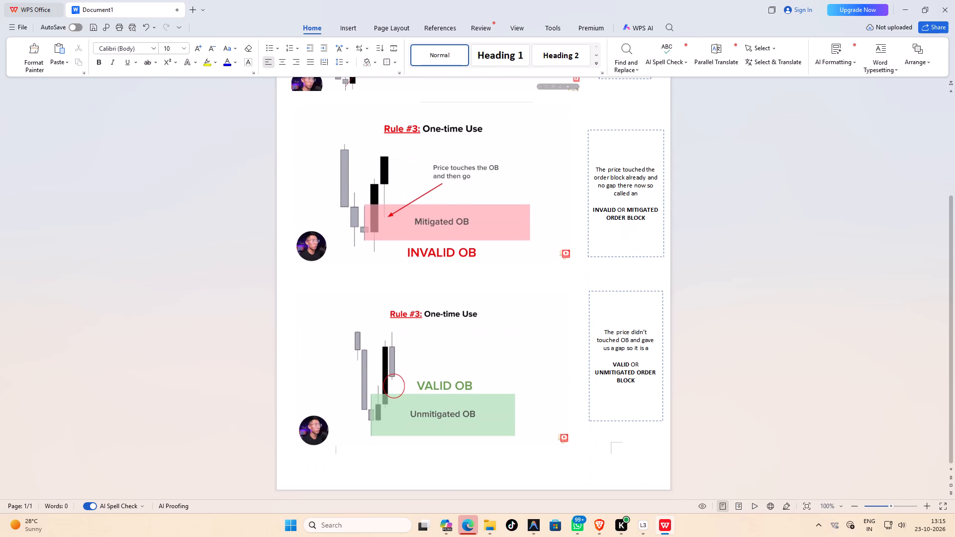
key("ctrl+p")
left_click(528, 382)
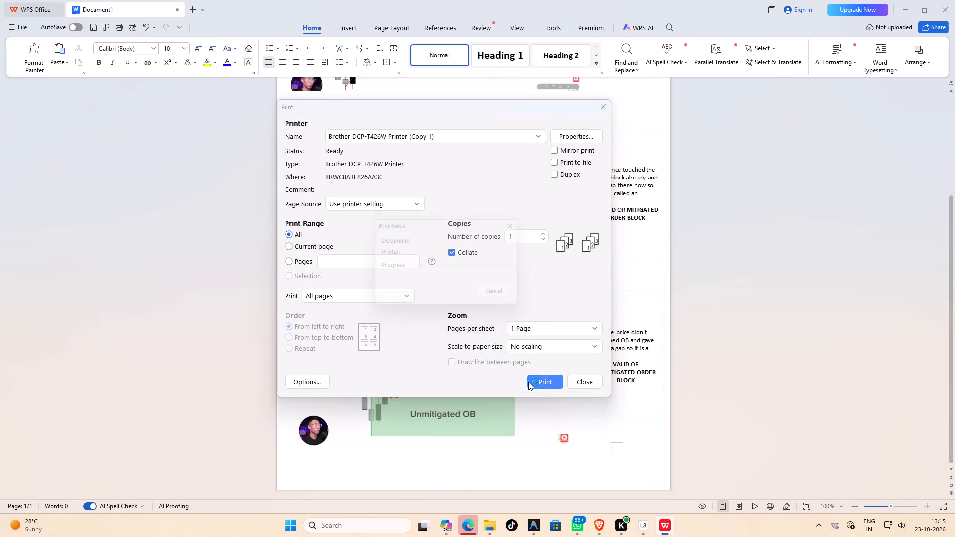
left_click(808, 268)
scroll(762, 276, "up", 2)
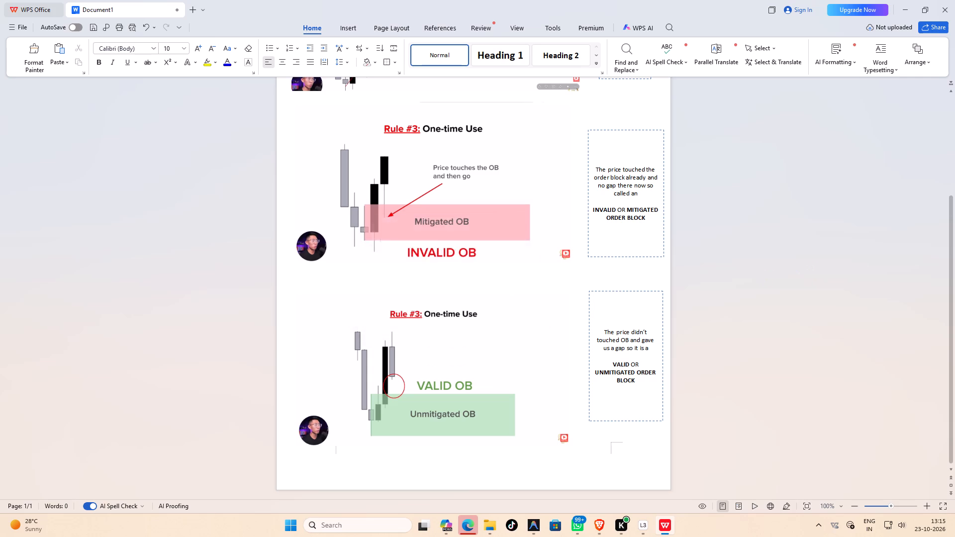
scroll(690, 281, "up", 3)
scroll(655, 252, "up", 2)
scroll(614, 300, "down", 2)
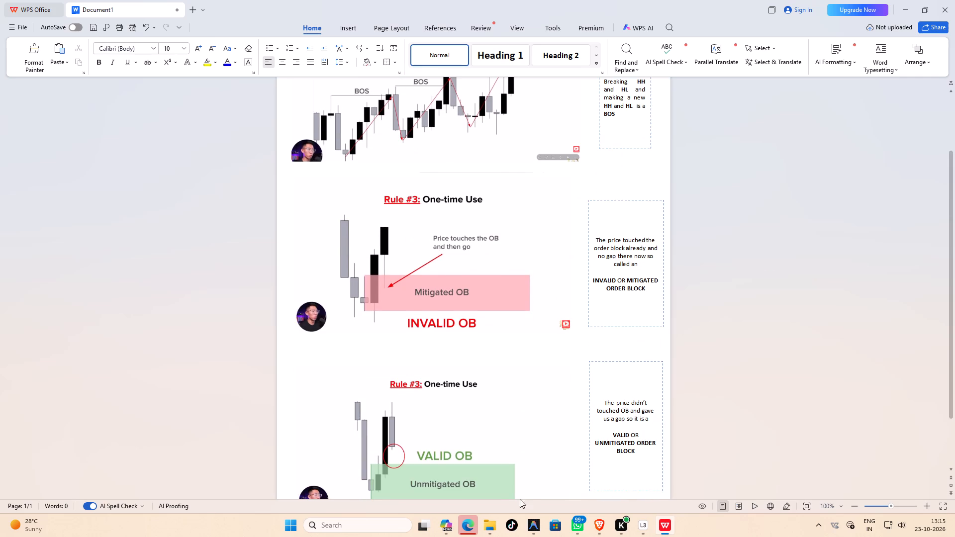
Switch to the Edge trading page and examine recent XAUUSD M5 price action around the long position, FVG and order block zones.
left_click(474, 523)
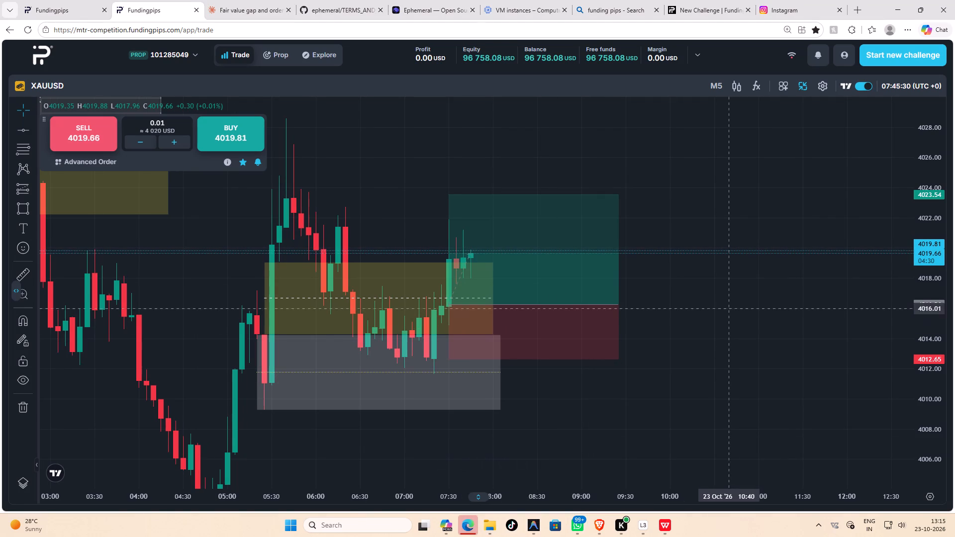
scroll(729, 297, "up", 1)
scroll(729, 296, "down", 3)
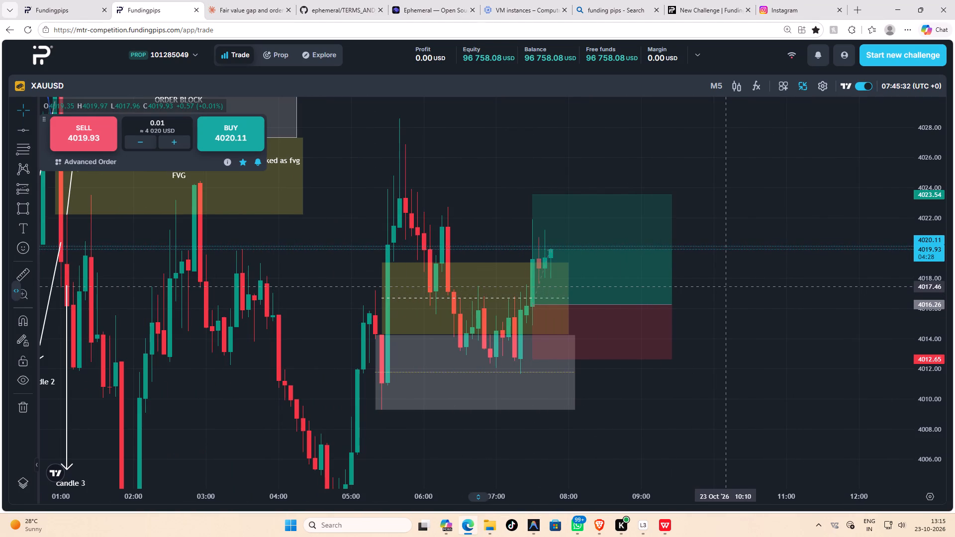
scroll(723, 287, "down", 2)
left_click_drag(765, 278, 733, 313)
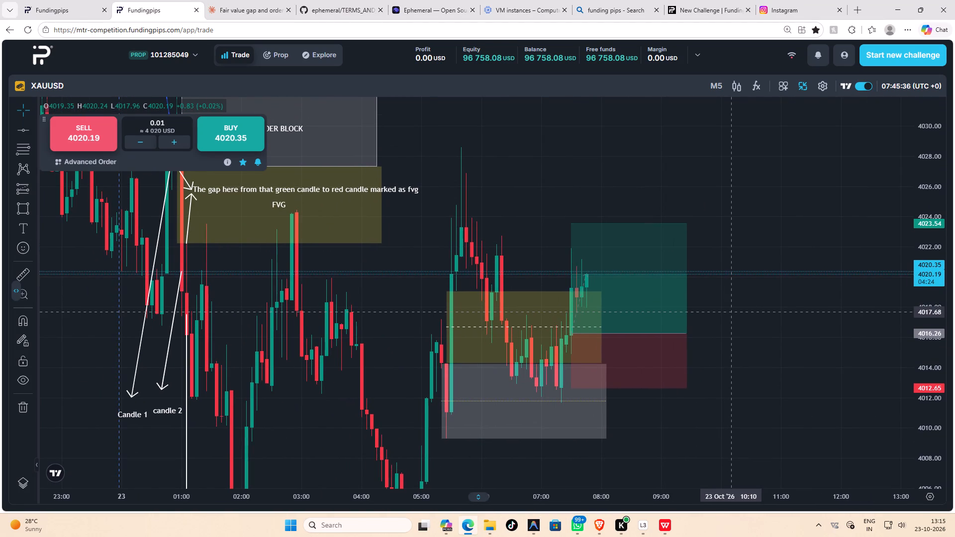
left_click_drag(931, 158, 939, 332)
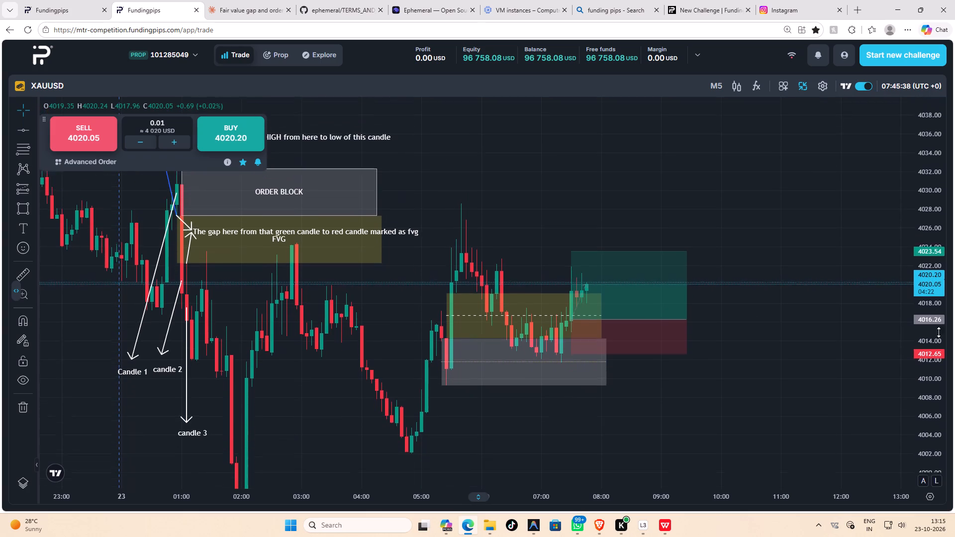
left_click_drag(939, 332, 943, 352)
scroll(888, 358, "down", 3)
left_click_drag(822, 410, 742, 271)
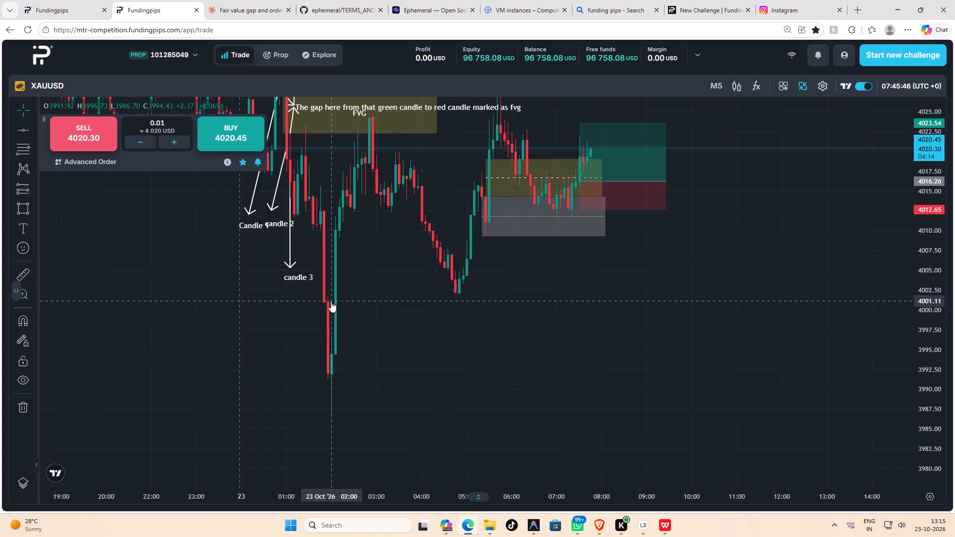
scroll(523, 321, "up", 1)
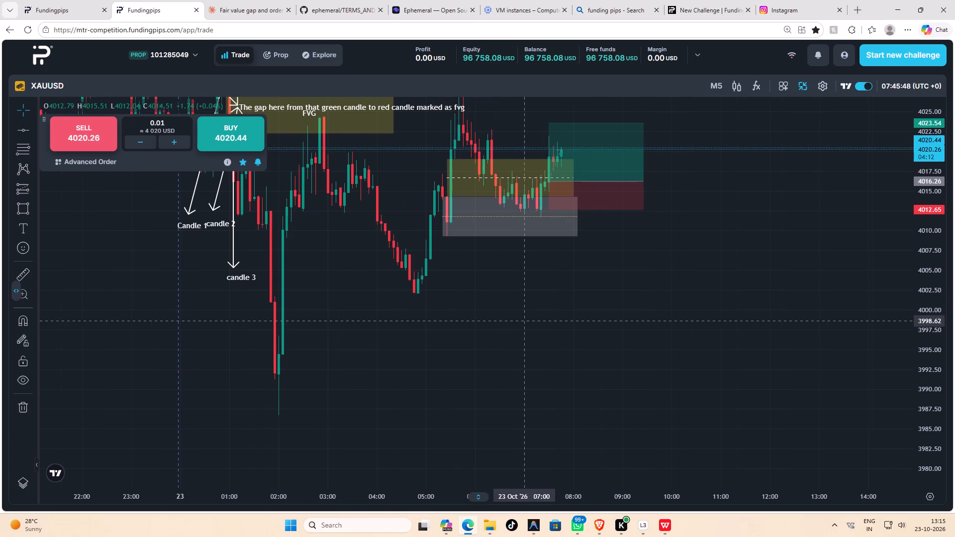
left_click_drag(522, 314, 522, 384)
scroll(573, 351, "up", 4)
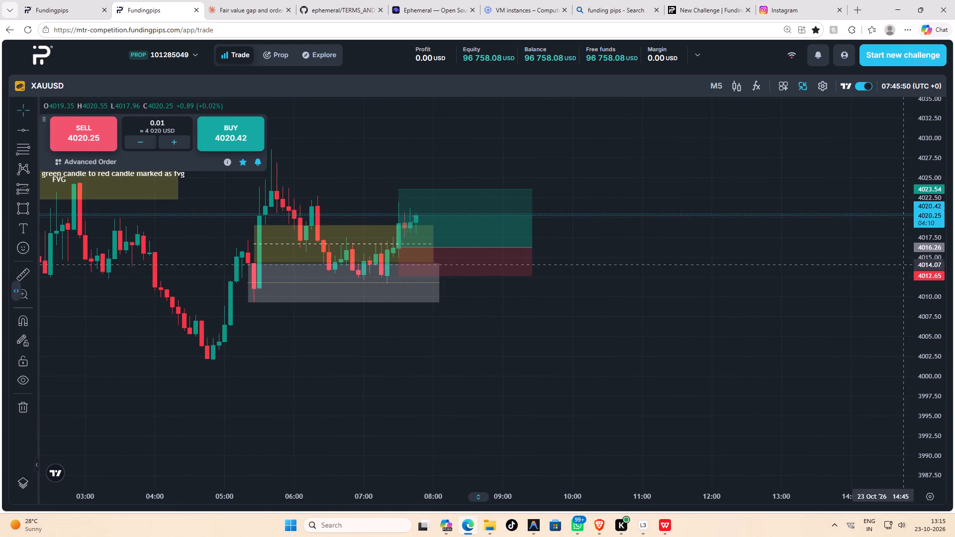
left_click_drag(920, 320, 902, 177)
left_click_drag(735, 245, 791, 328)
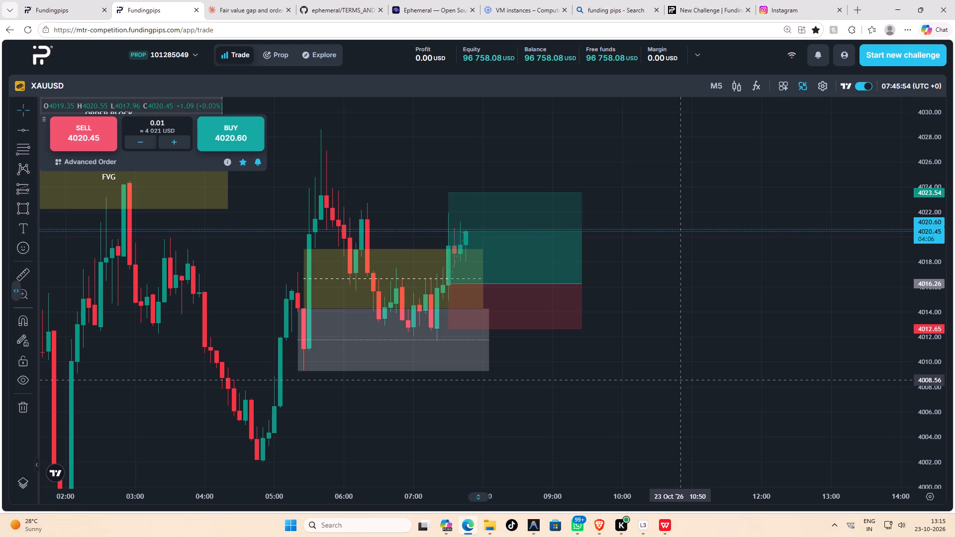
scroll(682, 379, "up", 1)
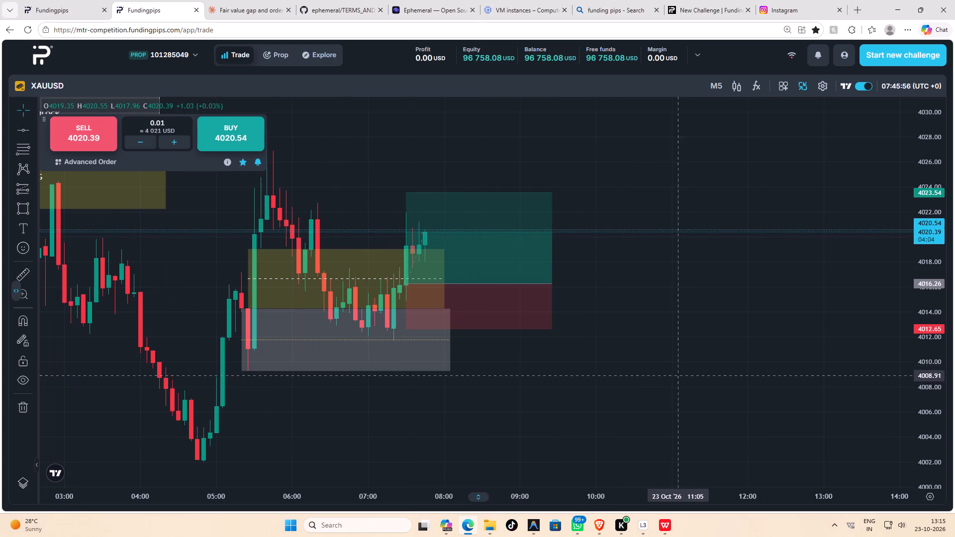
left_click_drag(654, 358, 691, 396)
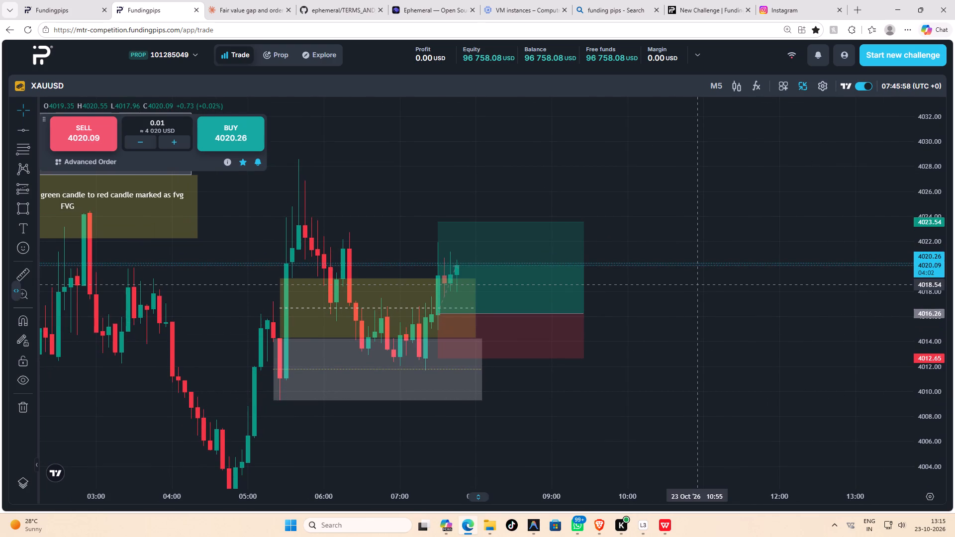
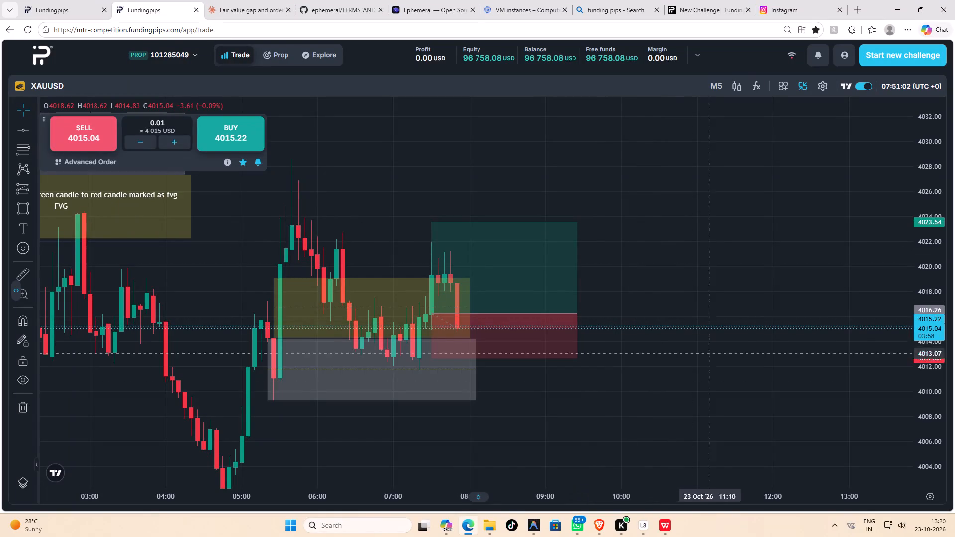
Switch to Brave and resume the Order Blocks Explained video at Rule #3: One-time Use.
left_click(469, 520)
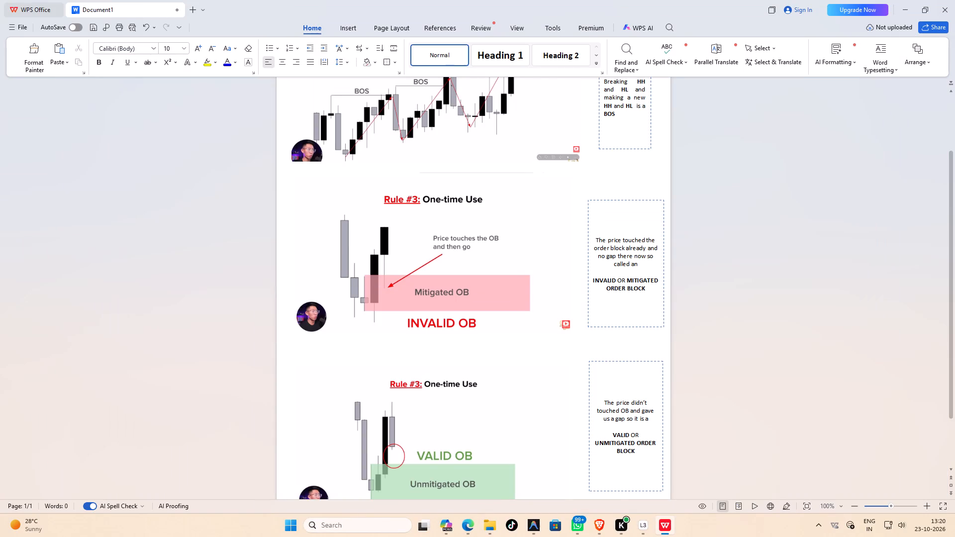
left_click(482, 310)
left_click(949, 343)
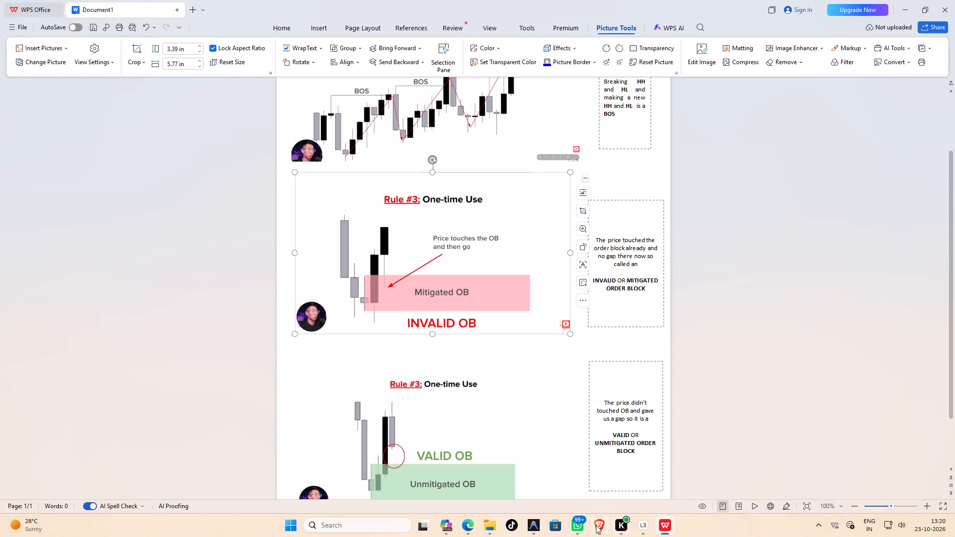
left_click(596, 525)
left_click(400, 300)
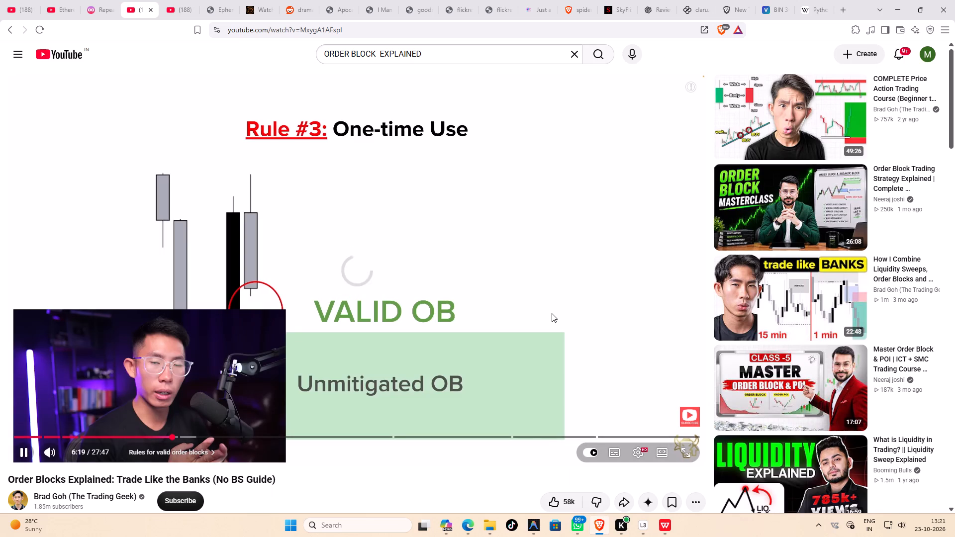
left_click(23, 12)
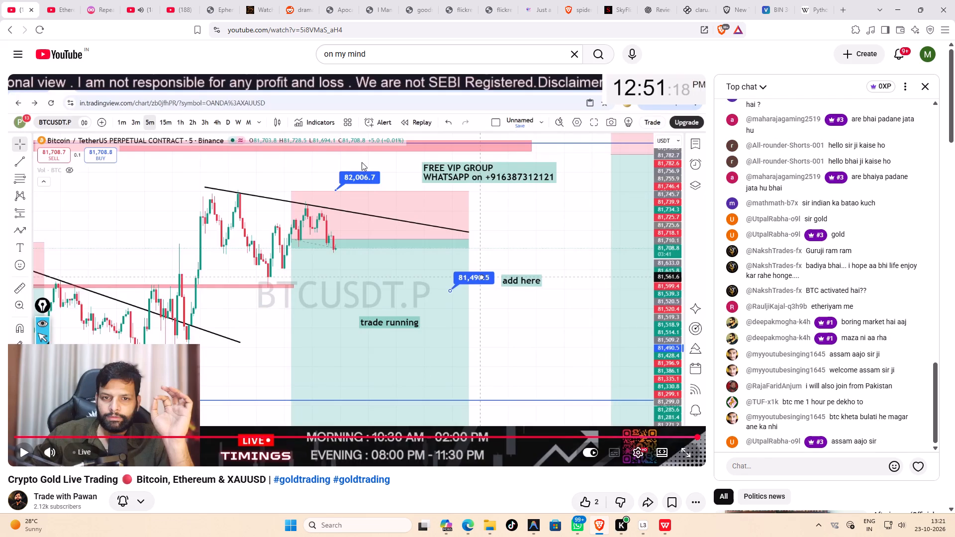
left_click(130, 9)
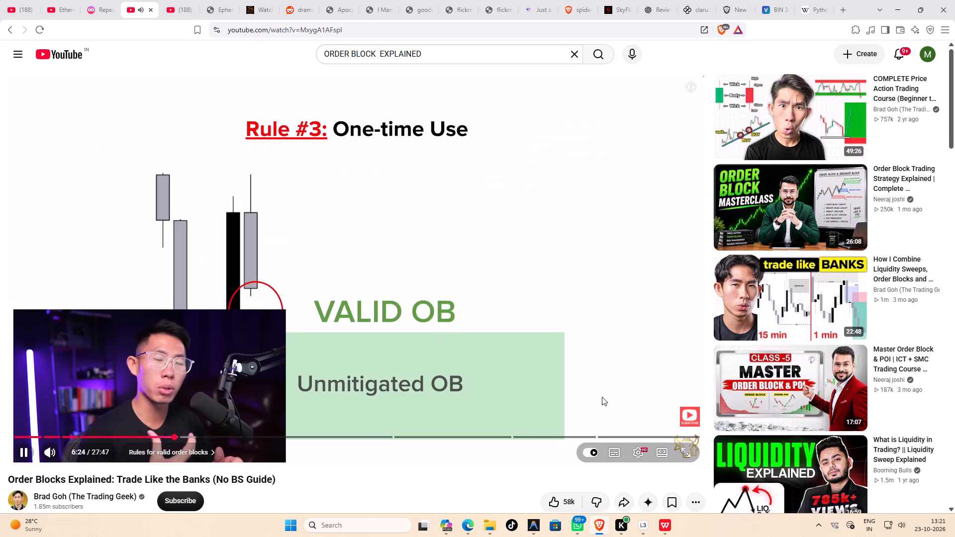
Turn on the video's captions and watch the Entry Strategy explanation of the market shift, pausing briefly and resuming playback.
left_click(775, 536)
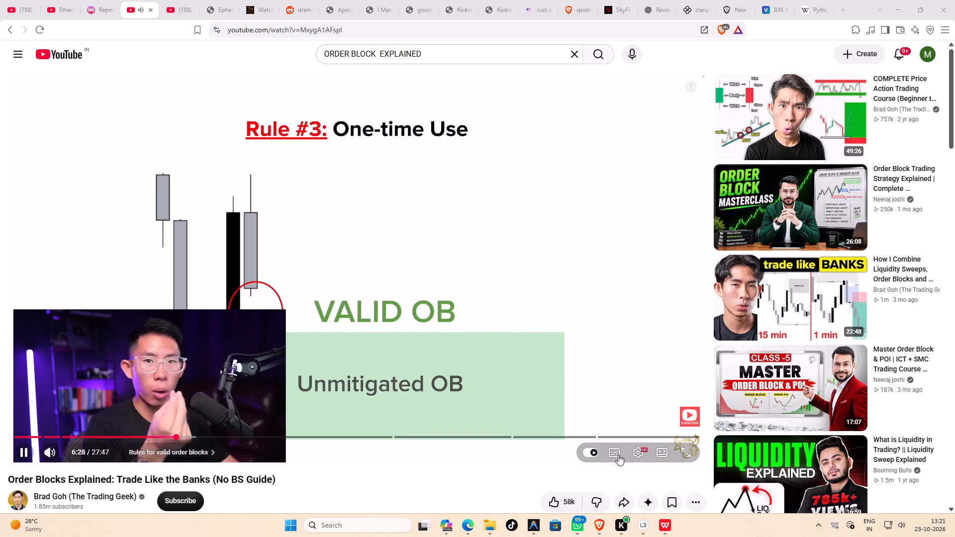
left_click(618, 454)
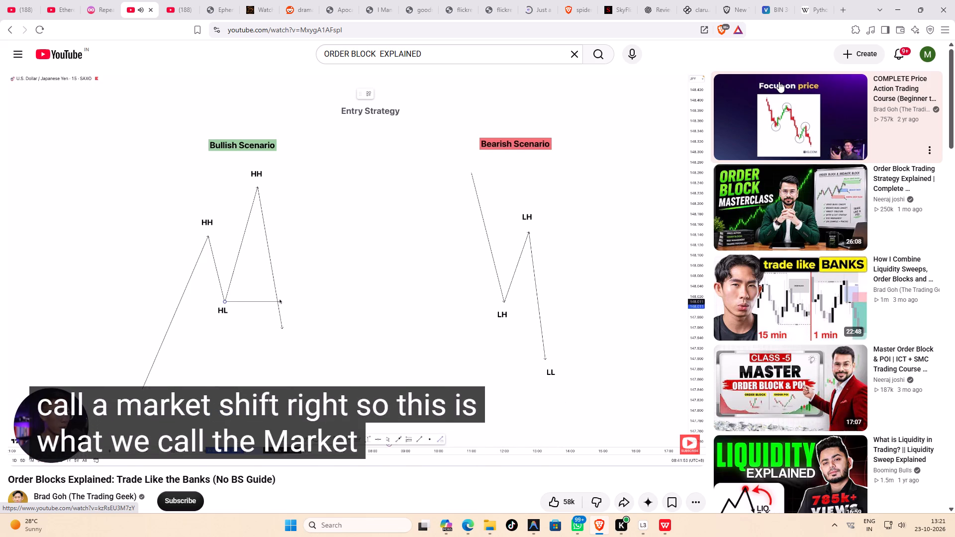
key("space")
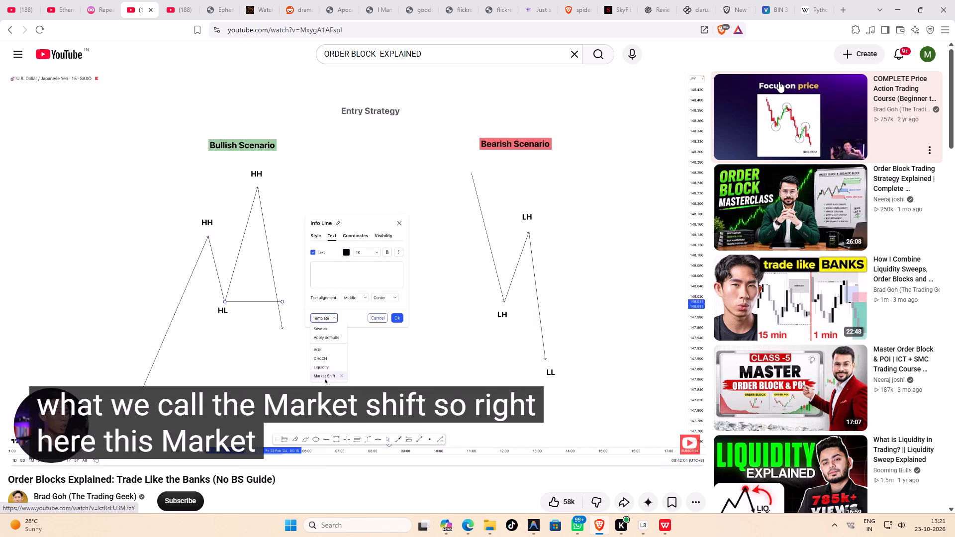
key("space")
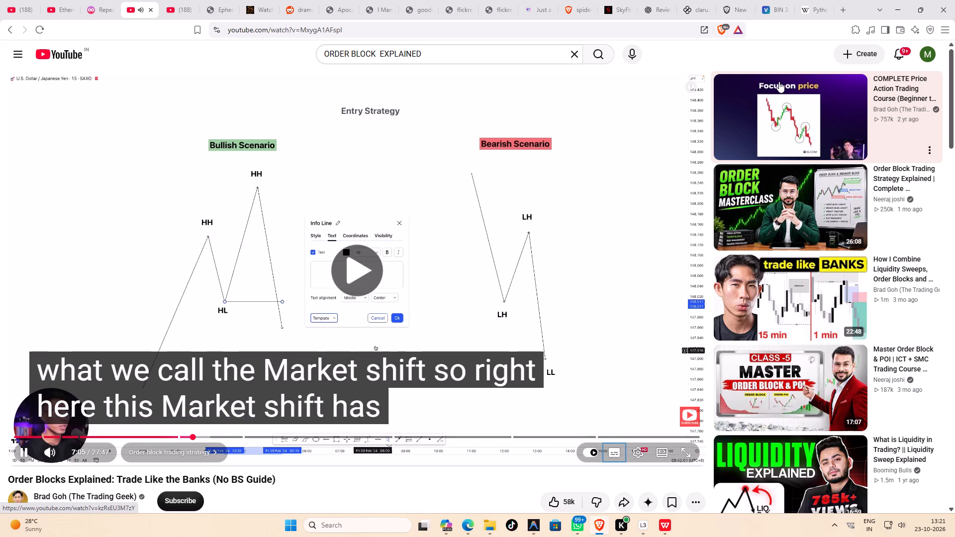
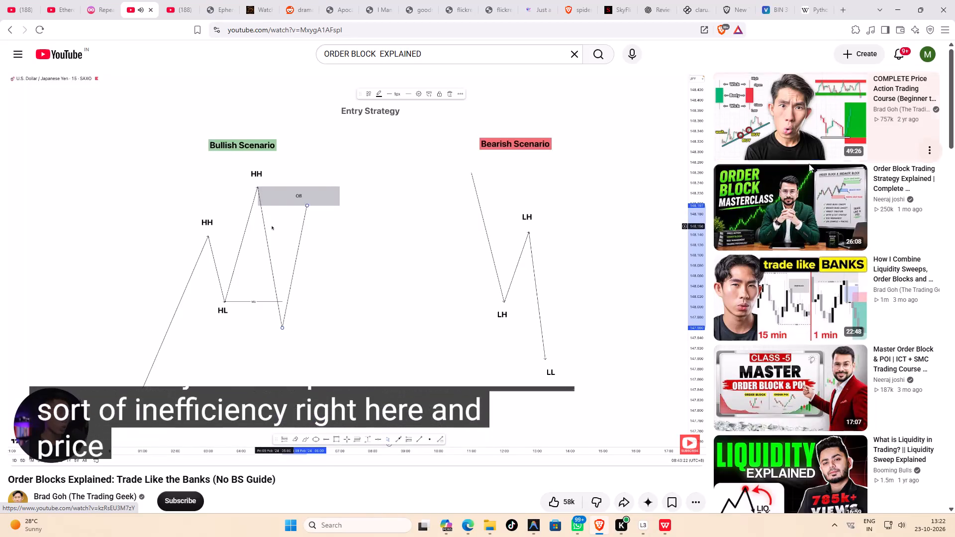
Watch the Bullish Scenario explanation of price returning to the order block, and pause once the trade zone is drawn on the diagram.
scroll(799, 176, "down", 4)
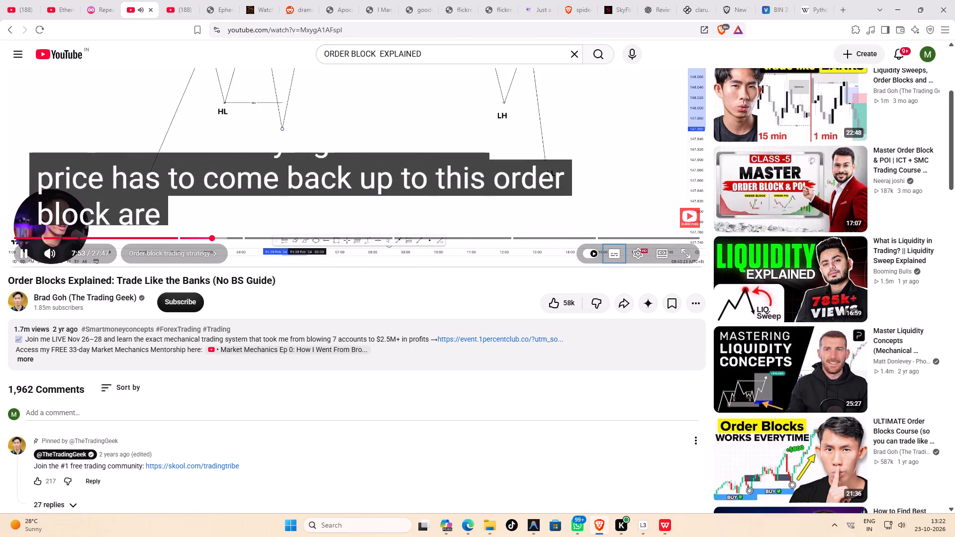
scroll(337, 324, "up", 2)
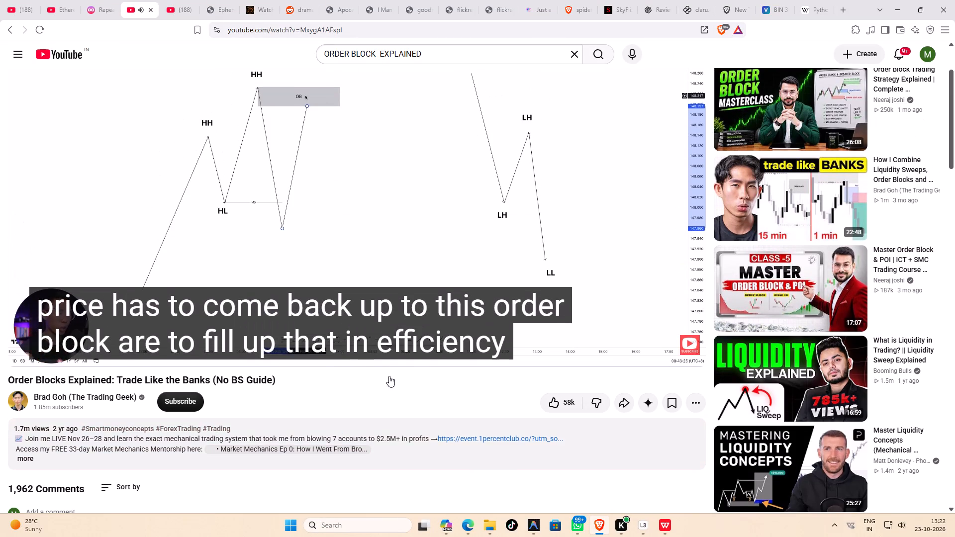
scroll(390, 380, "up", 1)
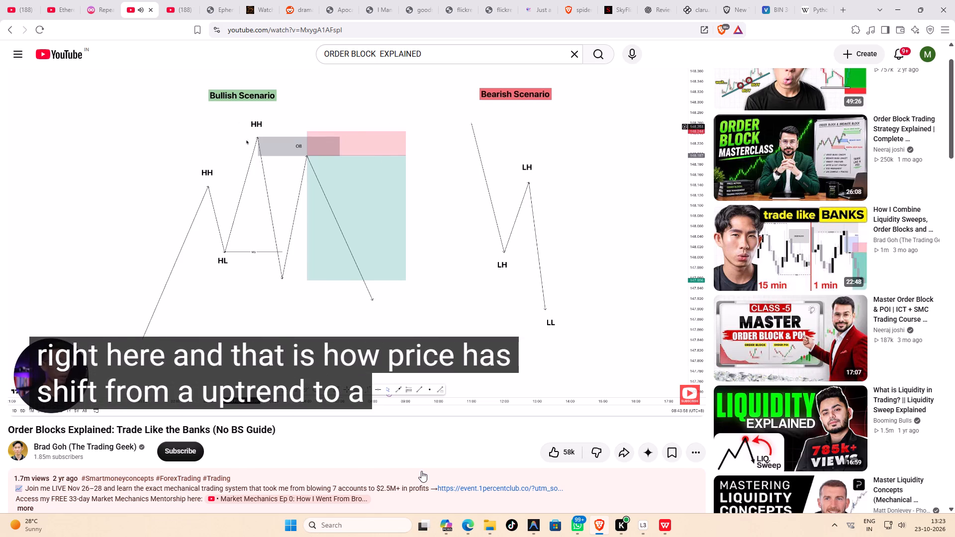
left_click(292, 251)
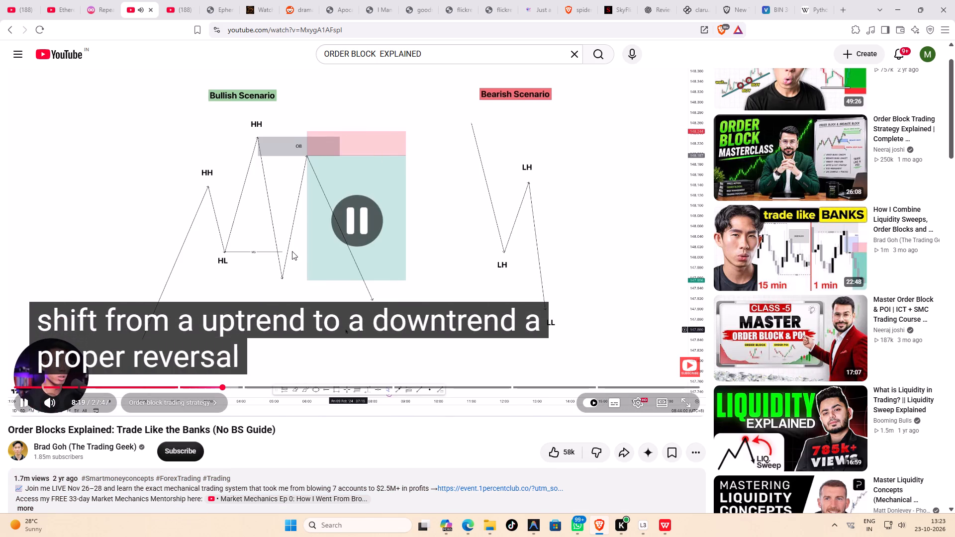
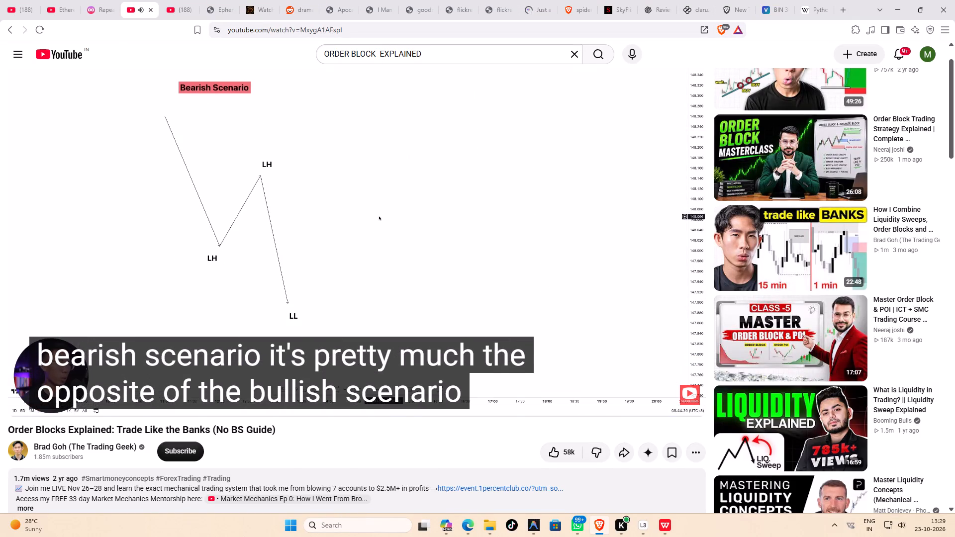
Rewind to the Bullish Scenario's drawn trade zone, pause without captions, and capture a screenshot of that diagram.
key("Left")
key("Left")
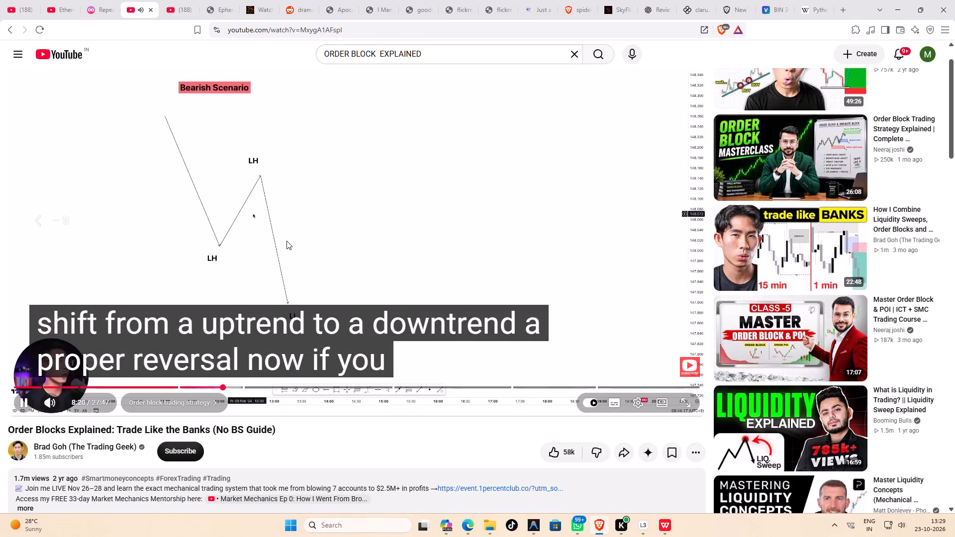
key("Left")
key("Left")
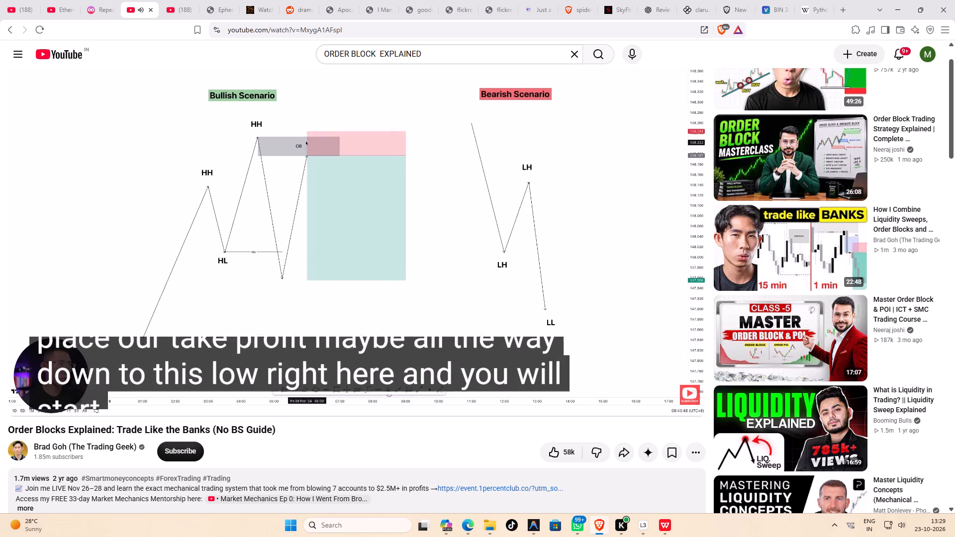
key("space")
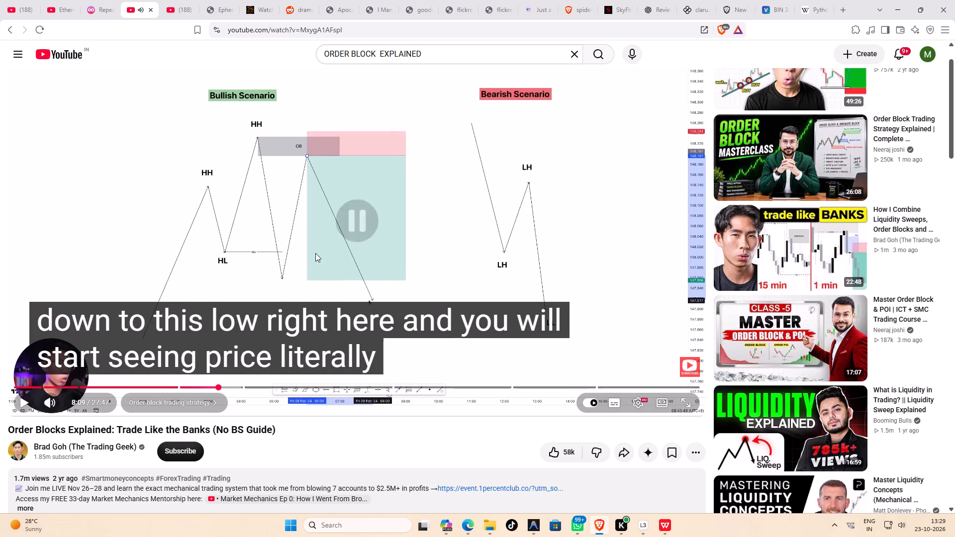
left_click(614, 400)
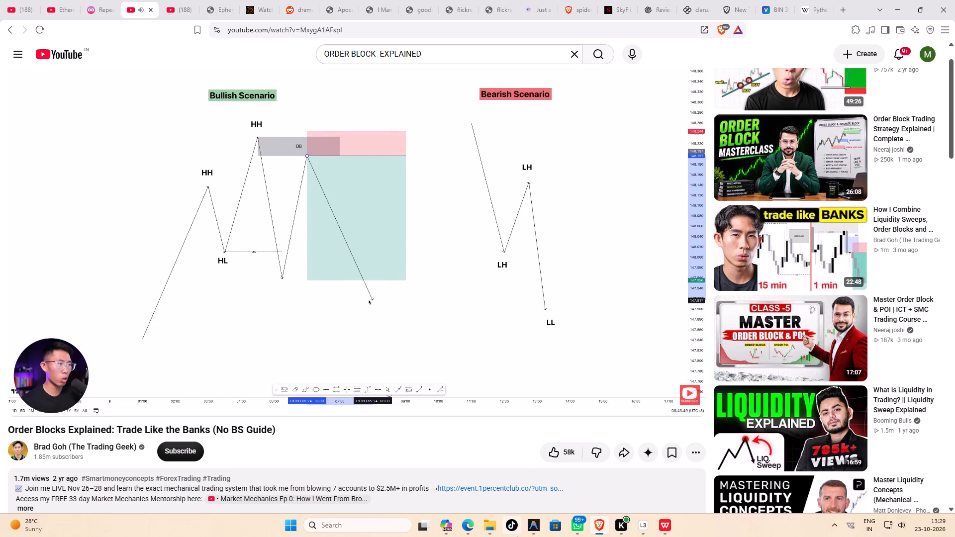
key("shift+super+s")
left_click_drag(115, 66, 276, 155)
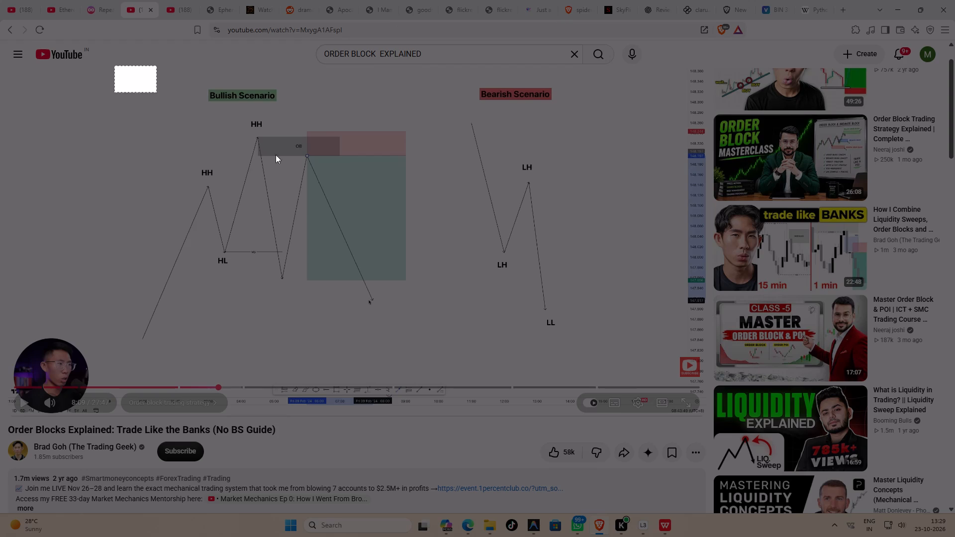
left_click_drag(276, 155, 432, 358)
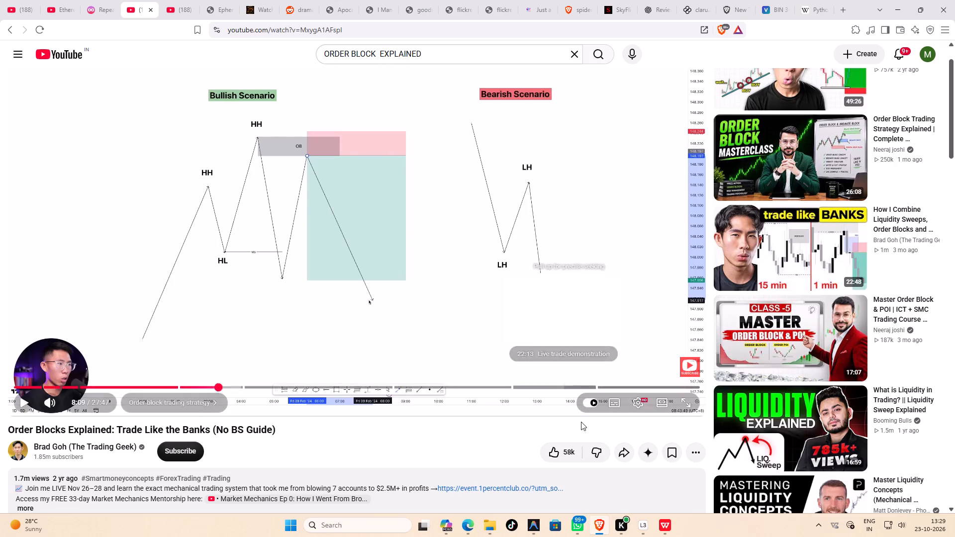
In the WPS notes document, delete the Rule #3 INVALID OB picture and the BOS chart picture.
left_click(670, 530)
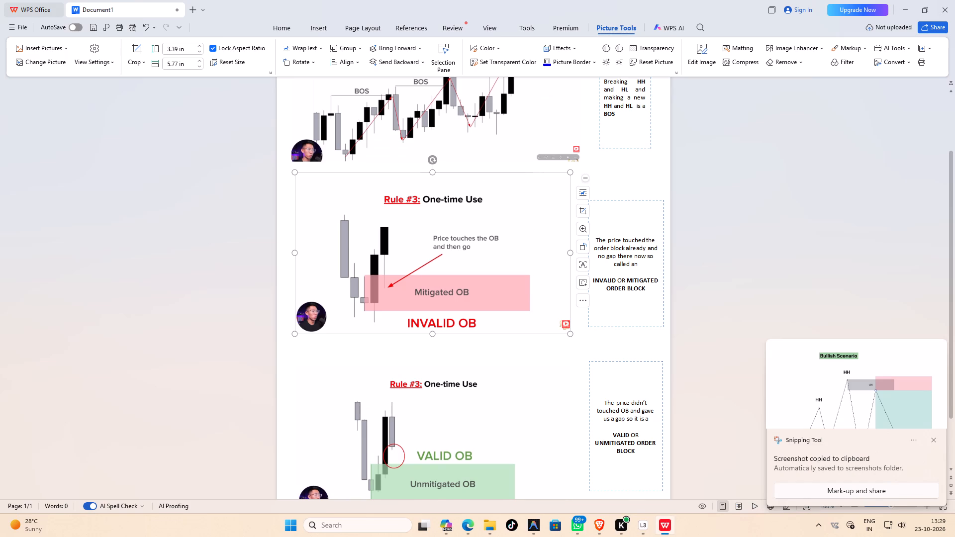
key("Delete")
left_click(435, 148)
key("Delete")
left_click(610, 156)
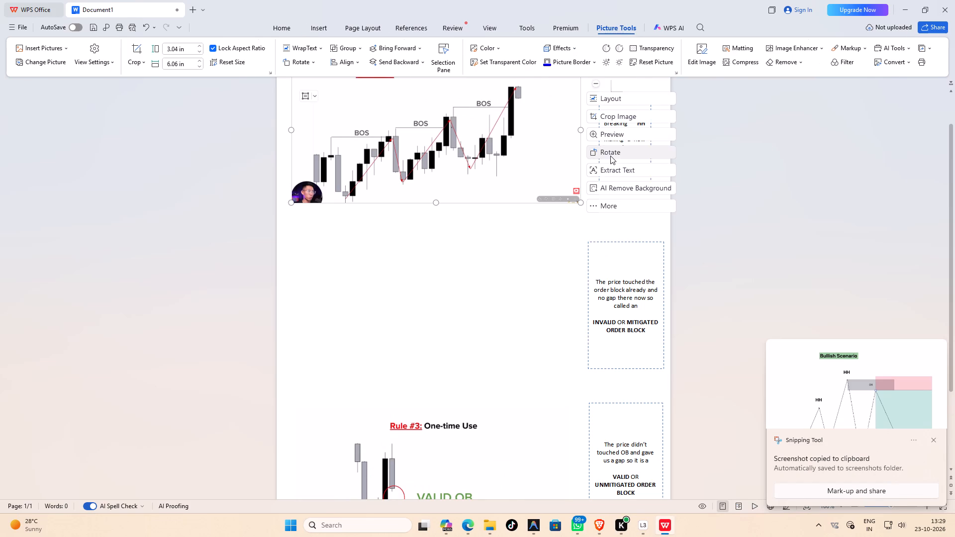
key("Delete")
left_click(628, 180)
key("Delete")
Delete the text boxes explaining the invalid or mitigated order block and the BOS.
left_click(632, 270)
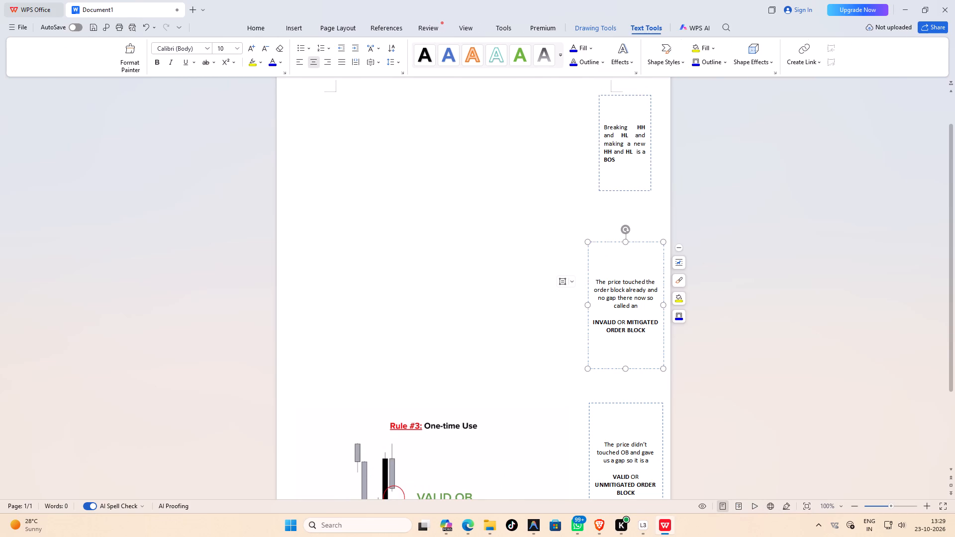
key("Delete")
left_click(625, 237)
left_click(625, 240)
double_click(625, 240)
key("Delete")
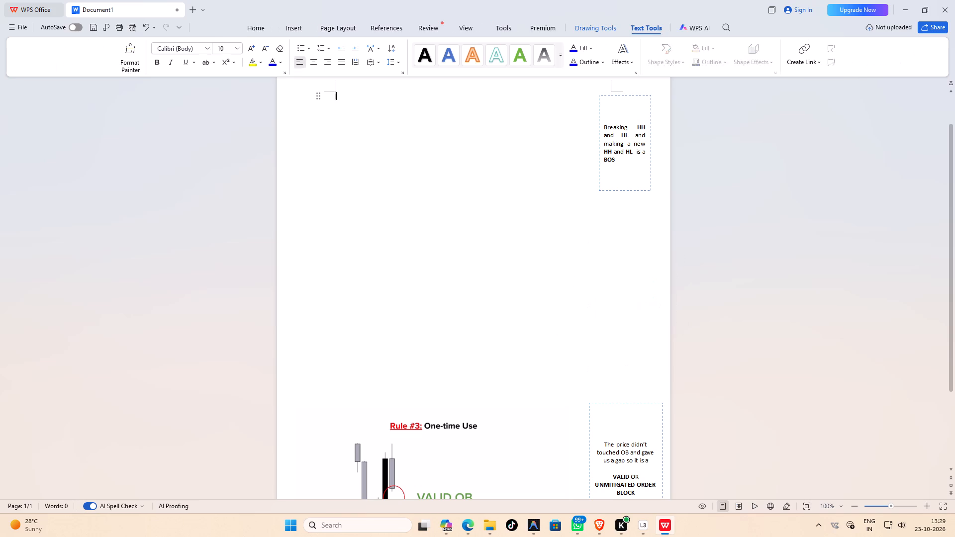
left_click(627, 181)
key("Delete")
left_click(626, 191)
key("Delete")
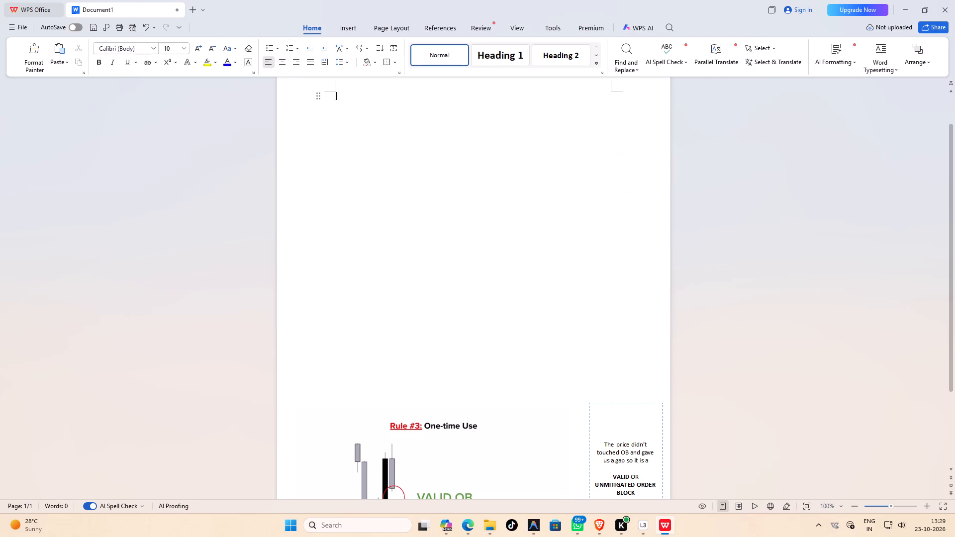
Delete the remaining VALID OB picture and its unmitigated order block text box, leaving a blank page.
left_click(630, 403)
left_click(619, 401)
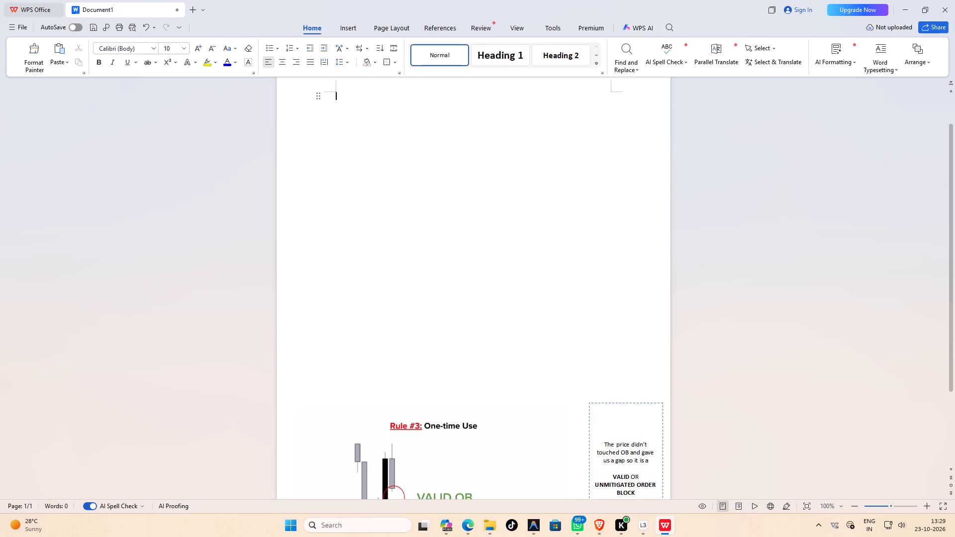
left_click(594, 403)
left_click(493, 419)
key("Delete")
scroll(488, 343, "down", 3)
scroll(488, 343, "up", 2)
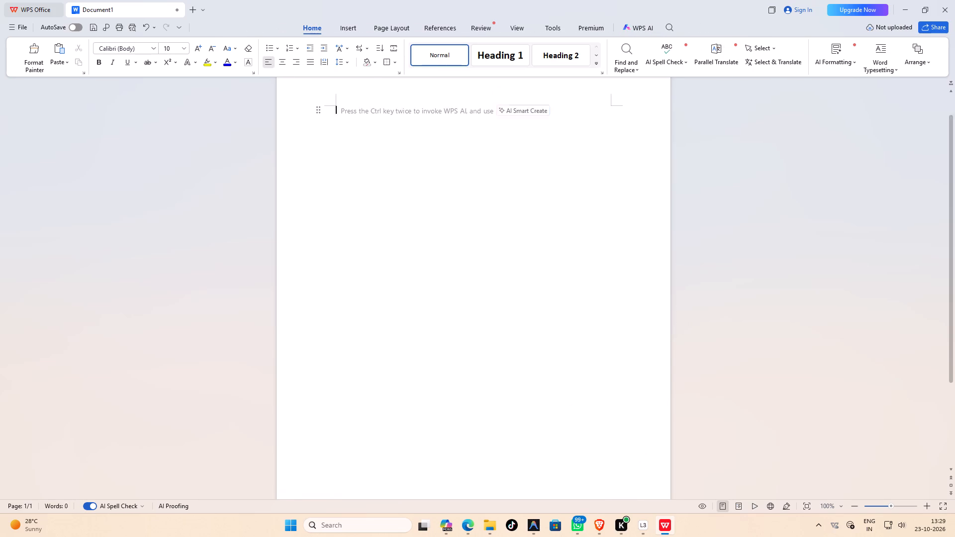
scroll(488, 342, "up", 4)
left_click(853, 249)
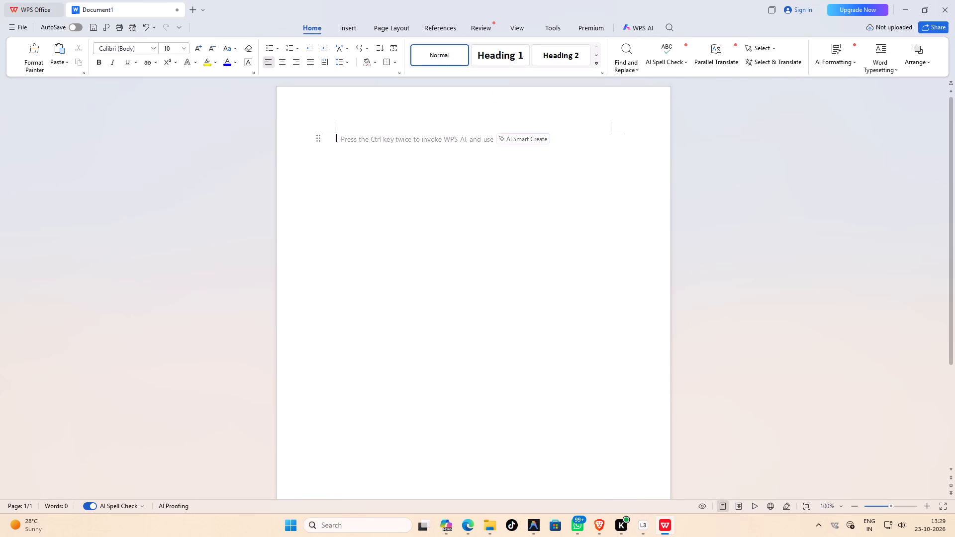
Paste the Bullish Scenario screenshot, float it in front of the text, and fit it at the page's upper-left corner, about 3.53 by 3.83 in.
key("ctrl+v")
left_click(542, 273)
left_click_drag(610, 388, 526, 307)
right_click(469, 259)
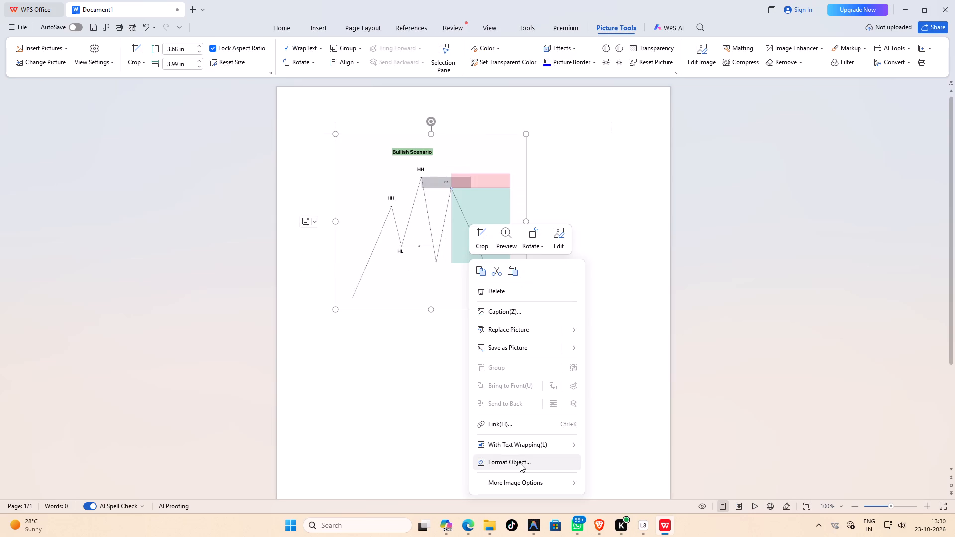
left_click(617, 457)
left_click_drag(477, 303, 444, 275)
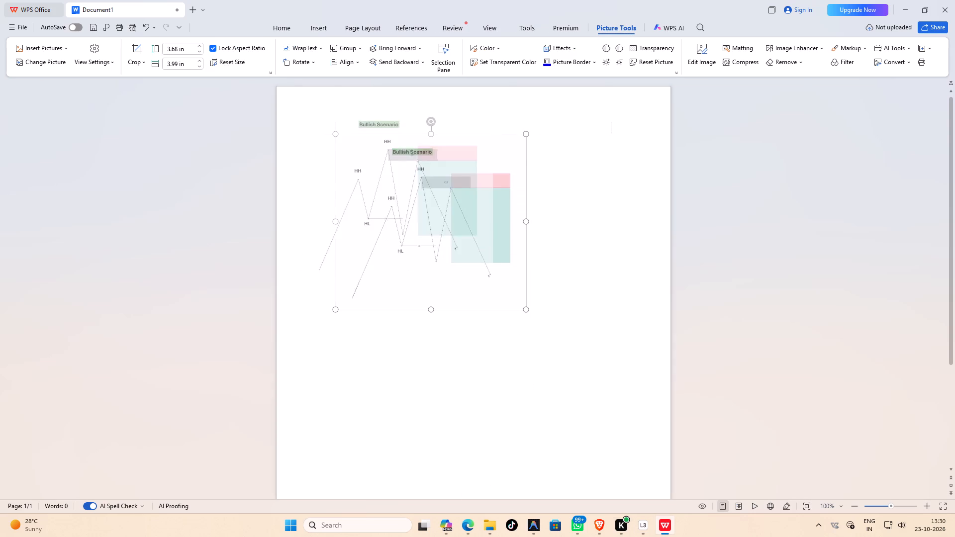
left_click_drag(444, 275, 428, 261)
left_click_drag(428, 261, 444, 267)
left_click_drag(443, 267, 424, 265)
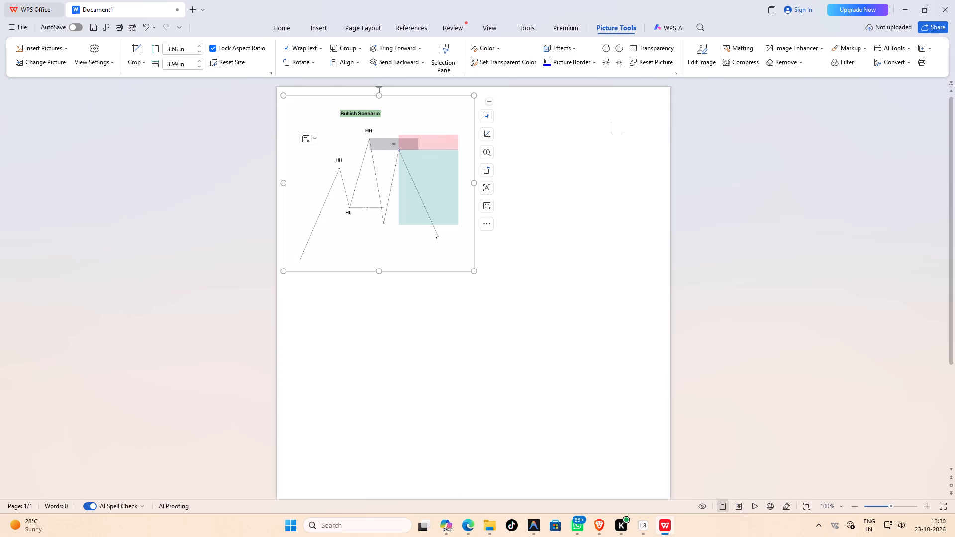
left_click_drag(474, 271, 460, 264)
left_click(499, 263)
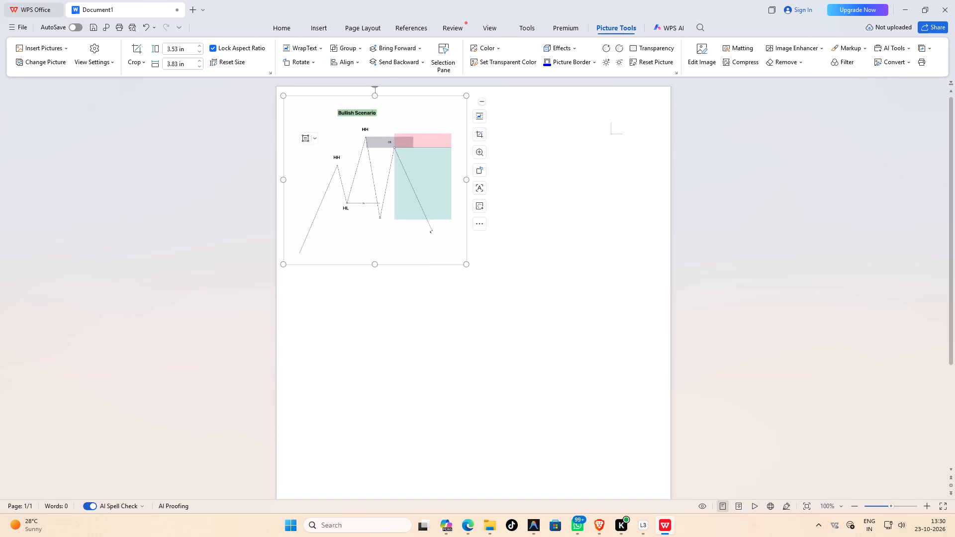
Return to the video, watch the Bearish Scenario until its trade zone is drawn, and capture the diagram in full screen.
left_click(902, 14)
left_click(470, 201)
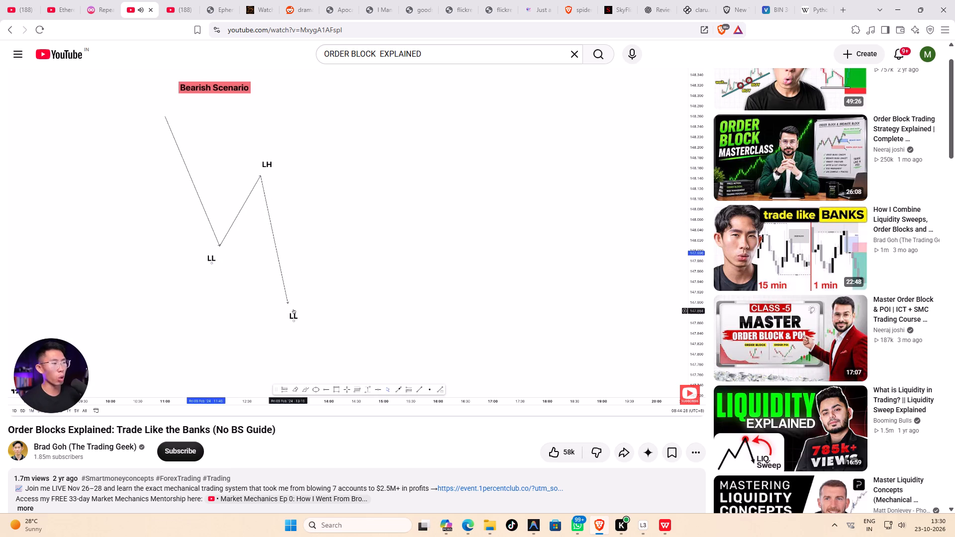
key("Left")
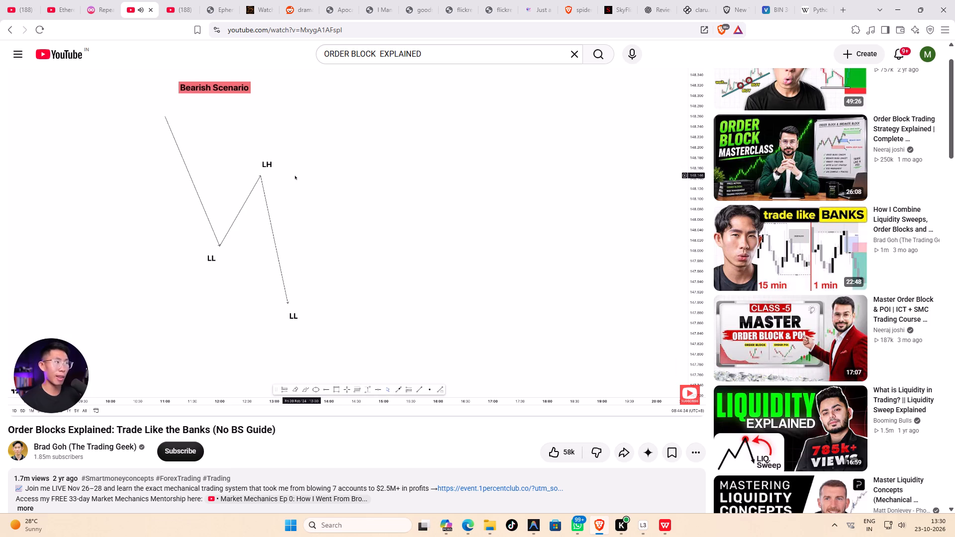
key("Right")
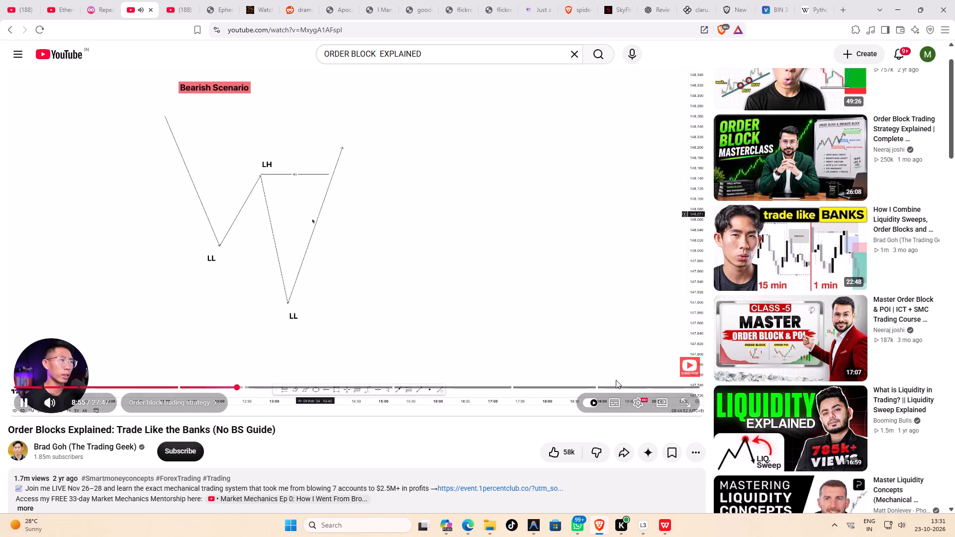
left_click(686, 401)
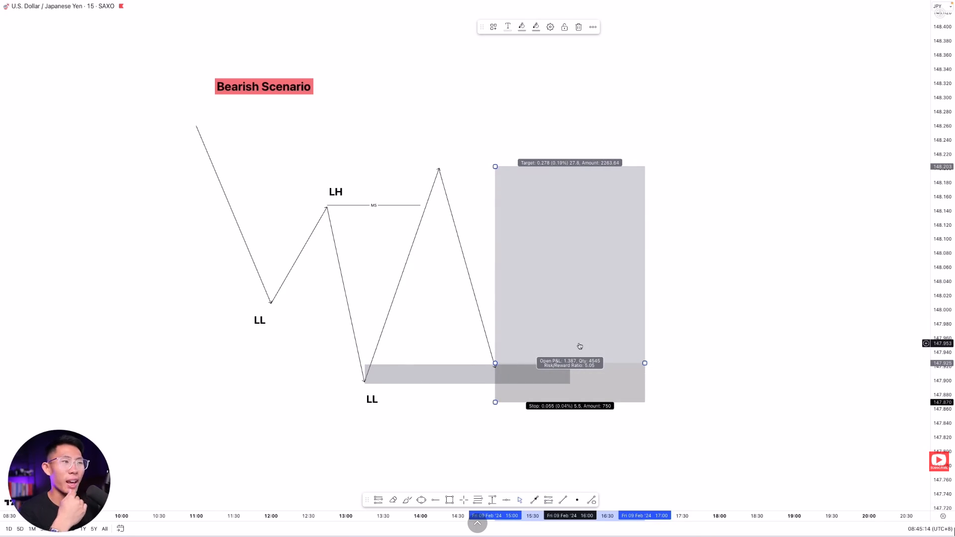
key("shift+super+s")
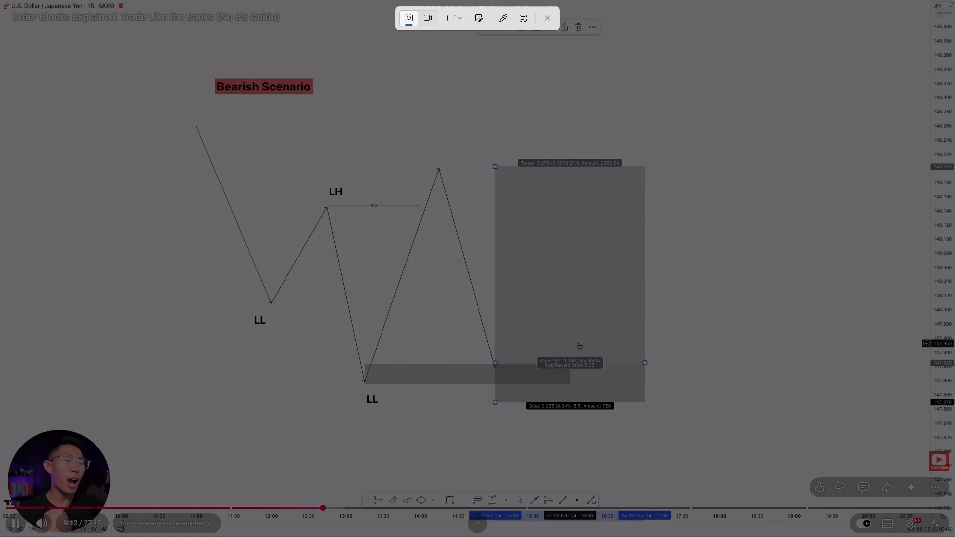
left_click_drag(167, 43, 679, 442)
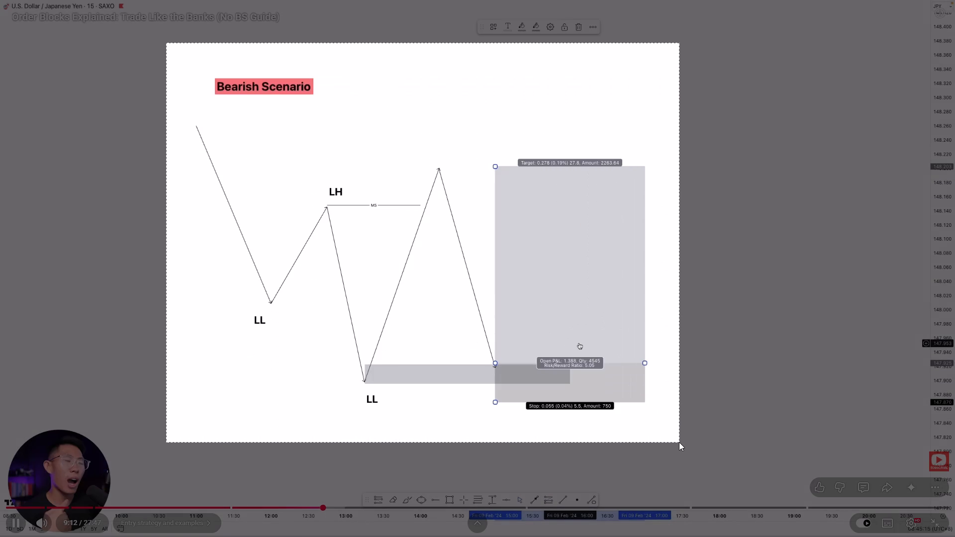
left_click_drag(679, 442, 679, 442)
left_click(941, 524)
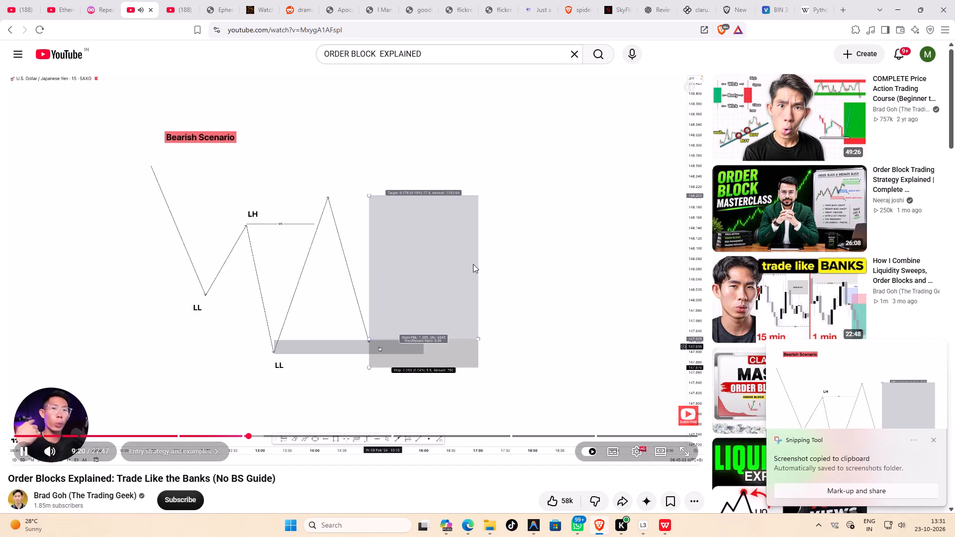
left_click(473, 264)
Paste the Bearish Scenario screenshot into the WPS document and set its text wrapping to In Front of Text.
left_click(668, 528)
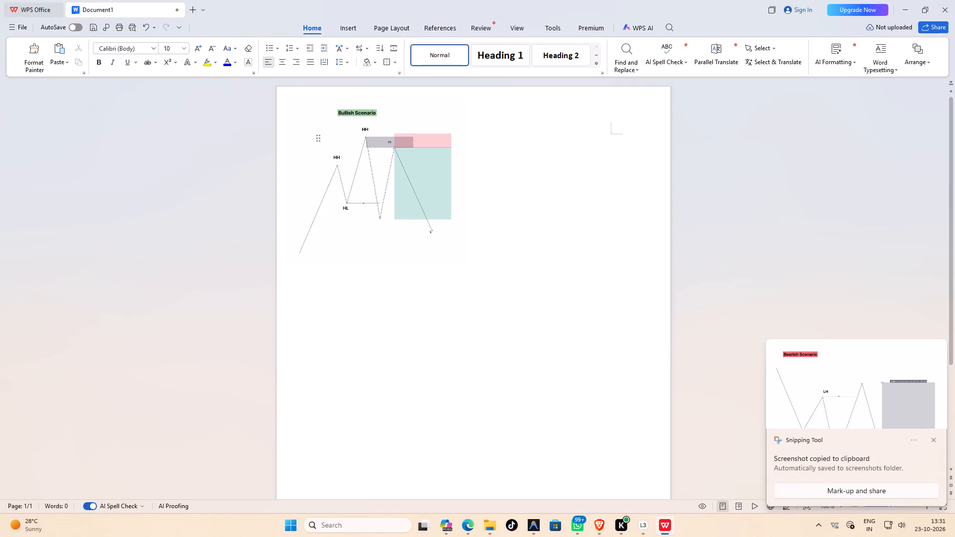
key("ctrl+v")
left_click(528, 286)
right_click(528, 286)
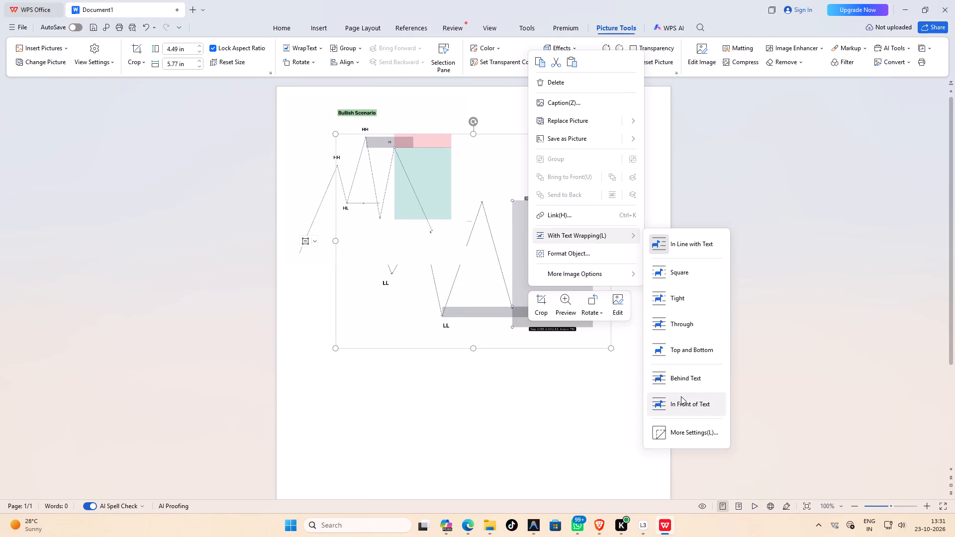
left_click(681, 396)
Shrink the Bearish Scenario picture to about 3.16 by 4.06 in and align it beside the Bullish Scenario diagram.
left_click_drag(512, 294, 564, 274)
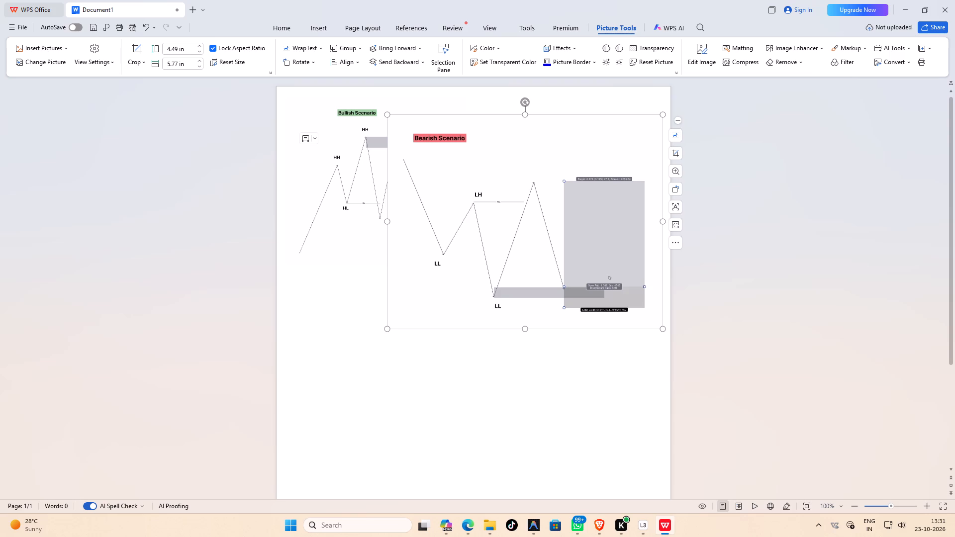
left_click_drag(664, 331, 602, 274)
left_click_drag(532, 252, 573, 245)
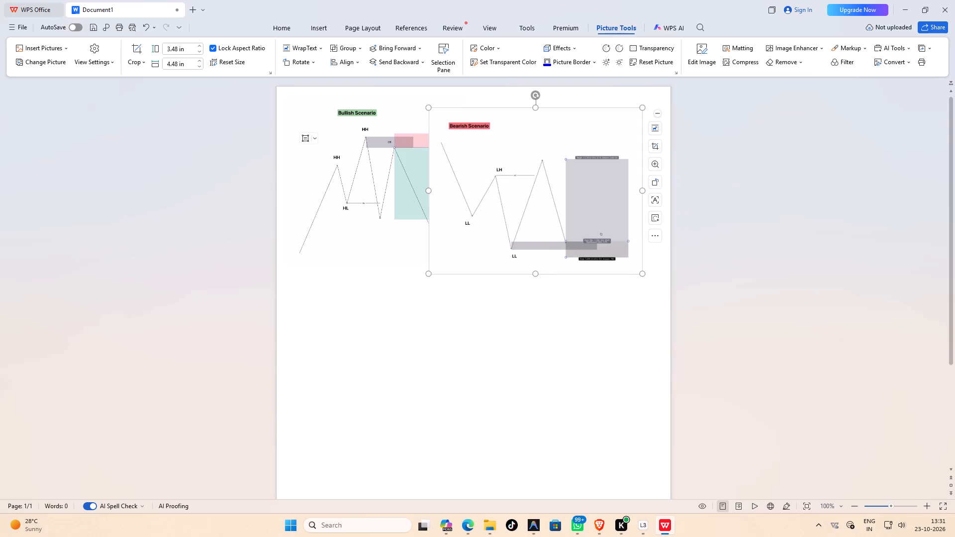
left_click_drag(641, 275, 623, 258)
left_click_drag(586, 242, 637, 245)
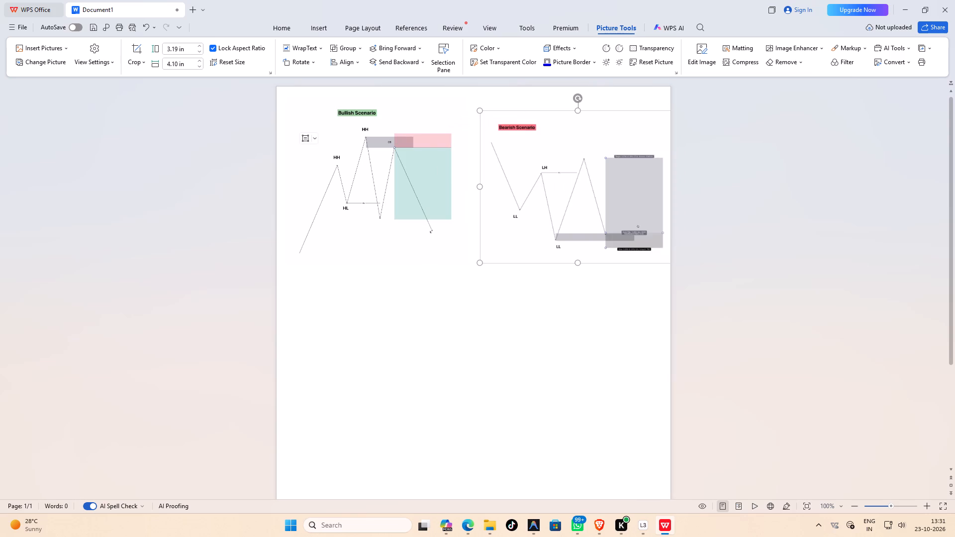
left_click_drag(634, 241, 608, 235)
left_click(649, 257)
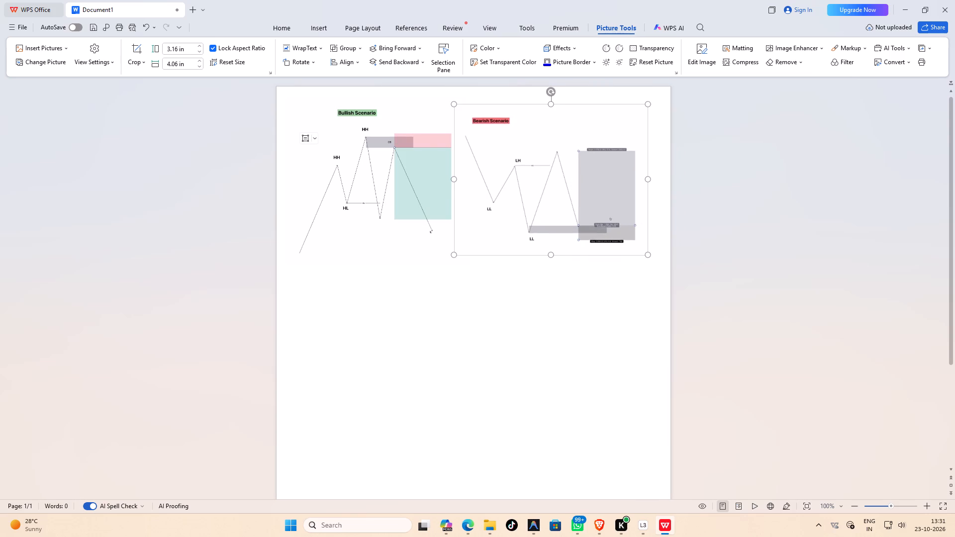
left_click_drag(628, 244, 646, 245)
left_click_drag(634, 242, 629, 238)
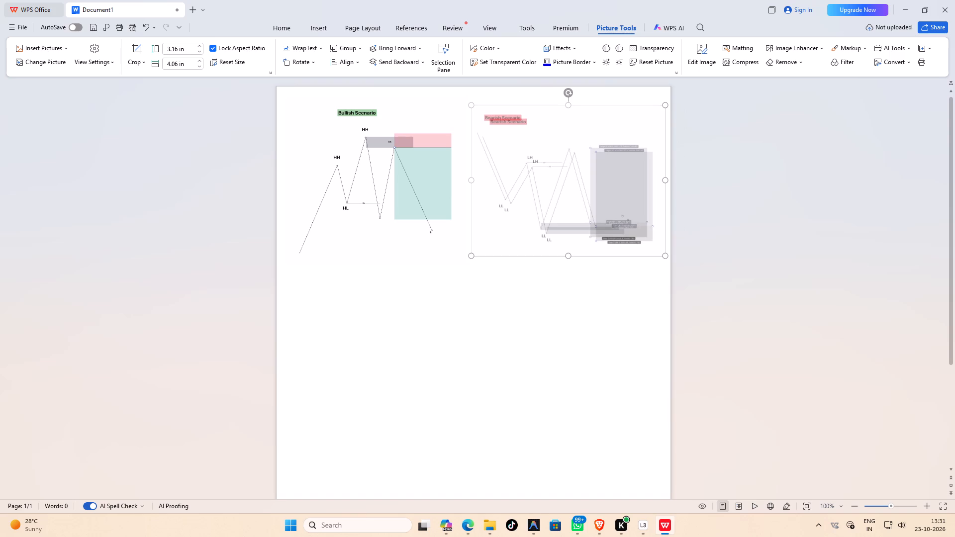
left_click_drag(629, 238, 630, 232)
left_click(615, 314)
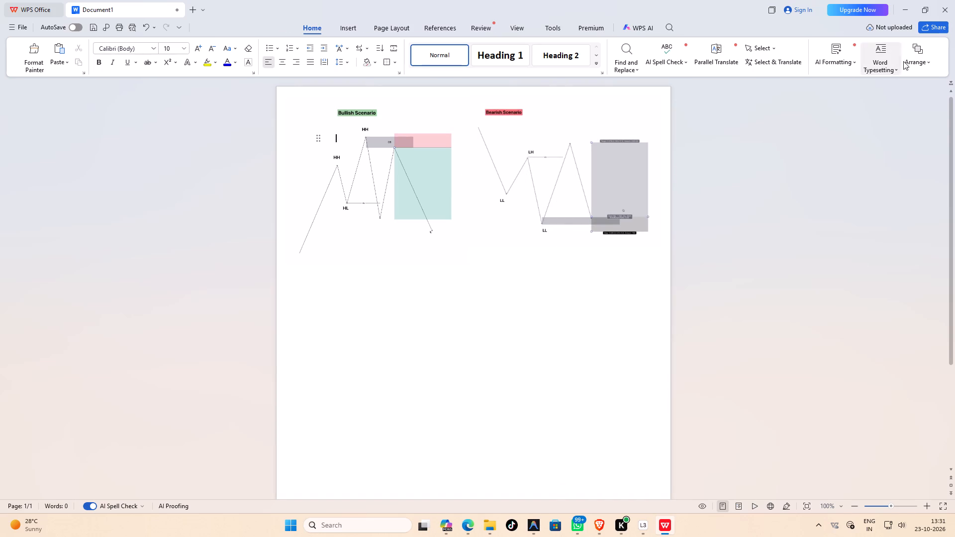
Resume the order block video with captions on and study the EURUSD example's break of structure.
left_click(903, 13)
left_click(486, 263)
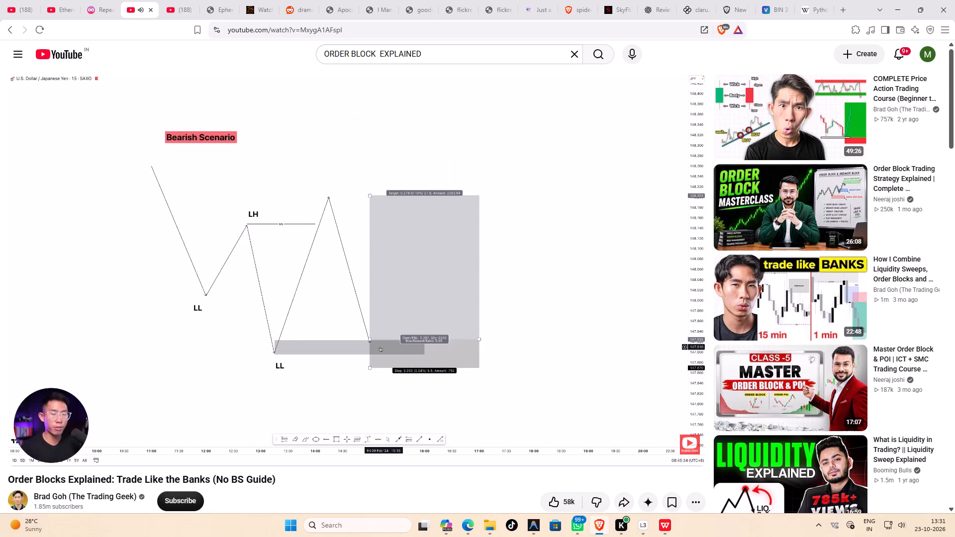
left_click(614, 449)
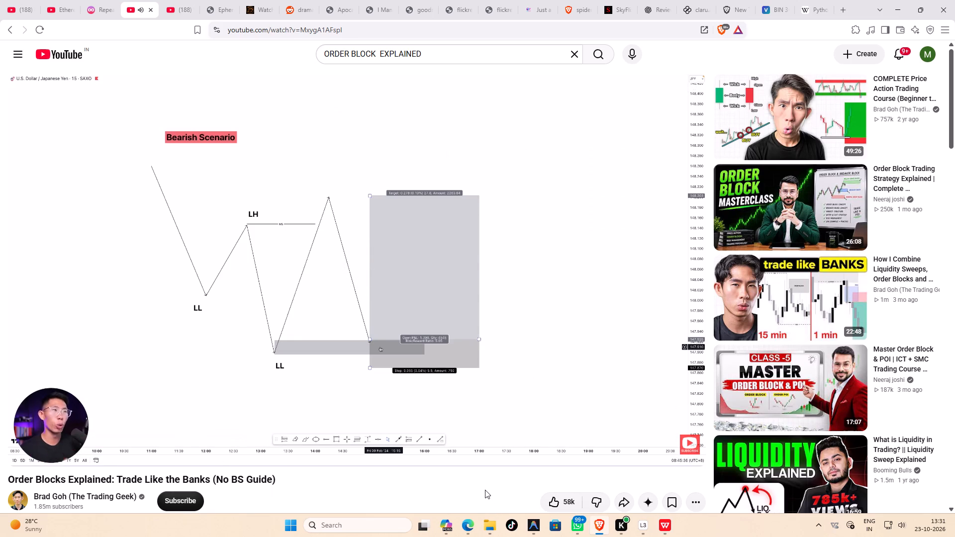
left_click(379, 234)
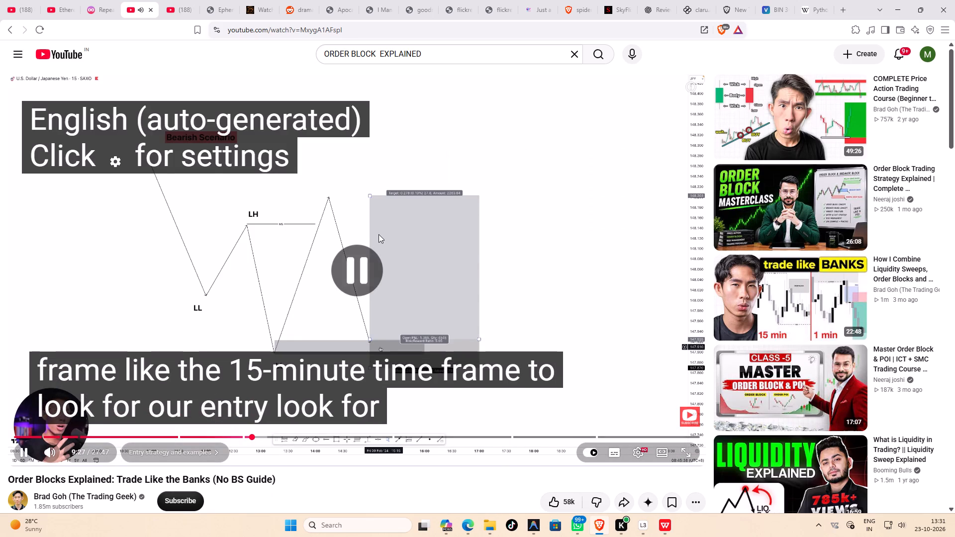
left_click(379, 234)
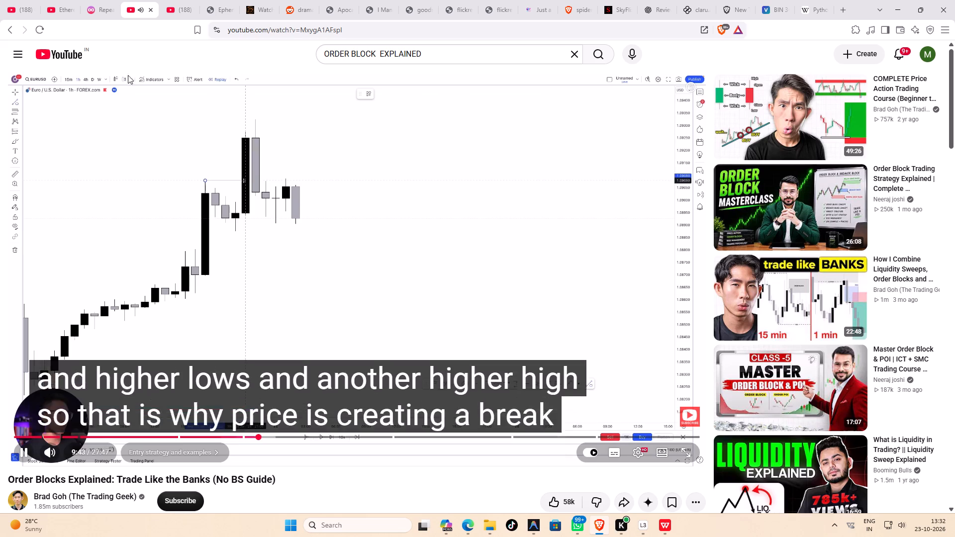
left_click(343, 200)
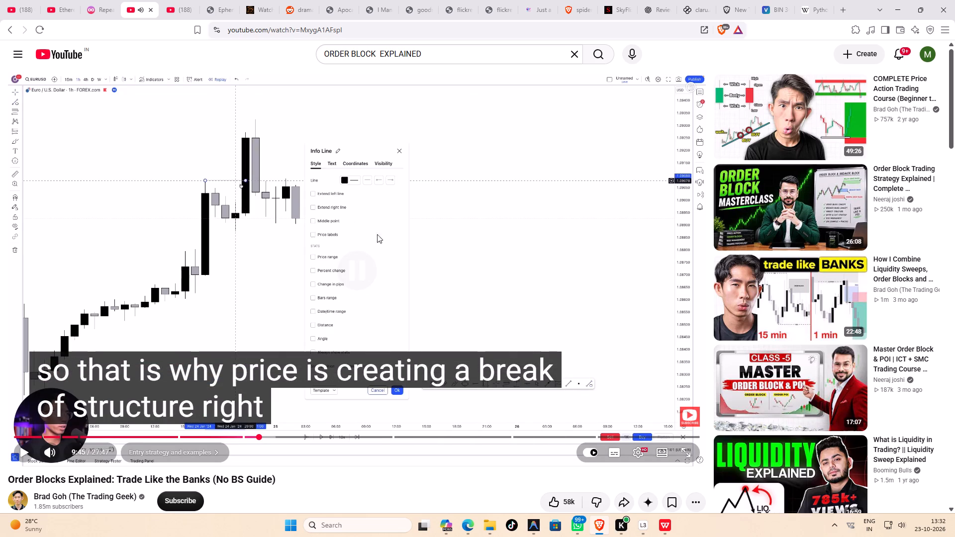
left_click(391, 245)
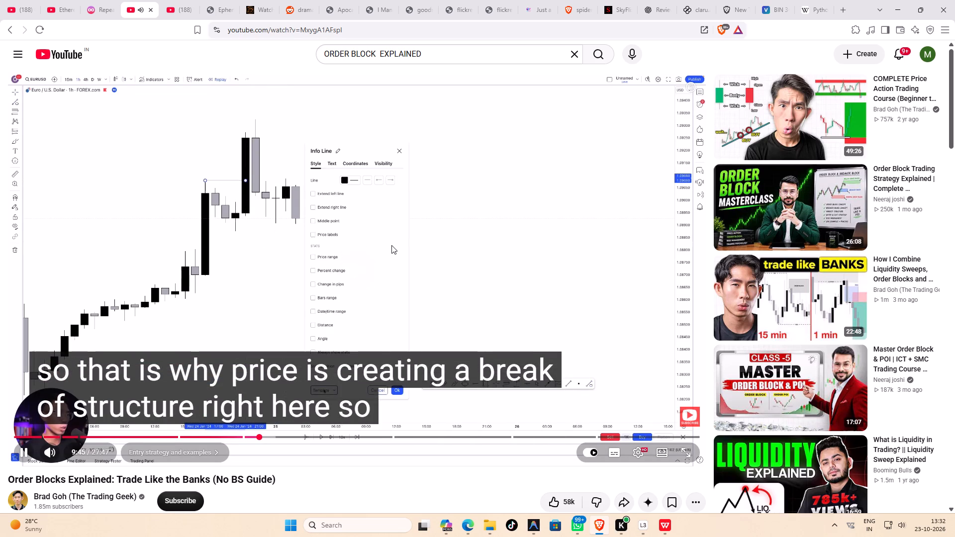
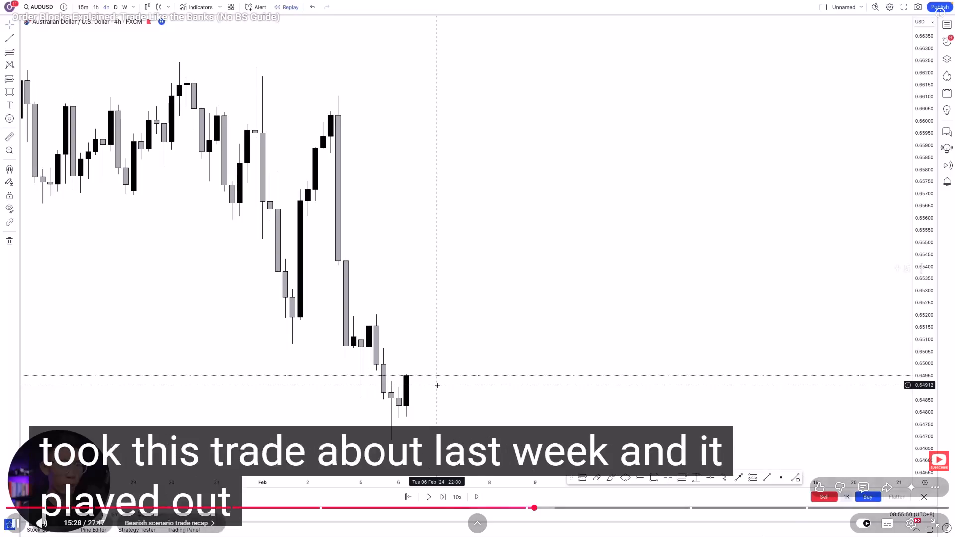
Rewind the order block video to the EURUSD sell entry around 14:06, turn captions off and pause playback.
key("Left")
key("Left")
key("Left")
key("Left")
key("Left")
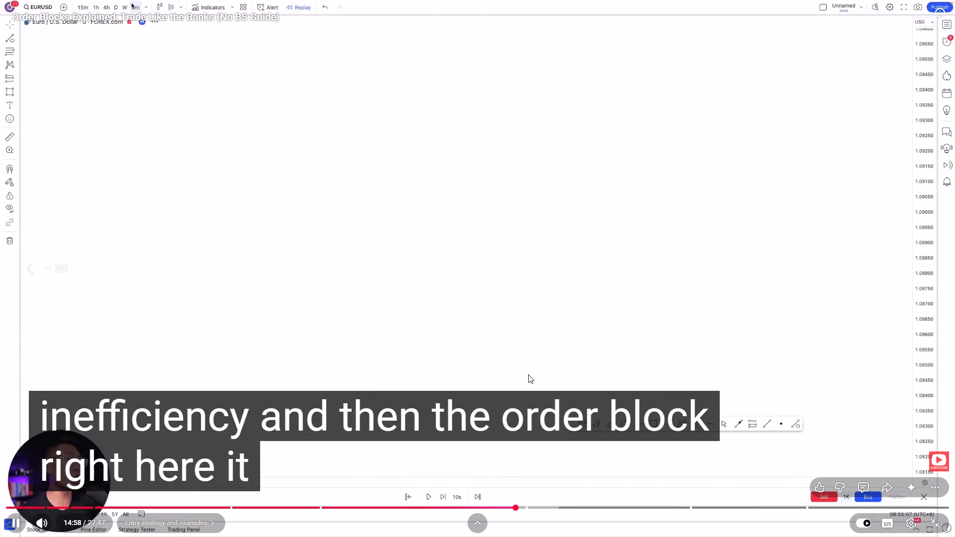
key("Left")
key("Left")
key("Left")
key("Left")
key("Left")
key("Left")
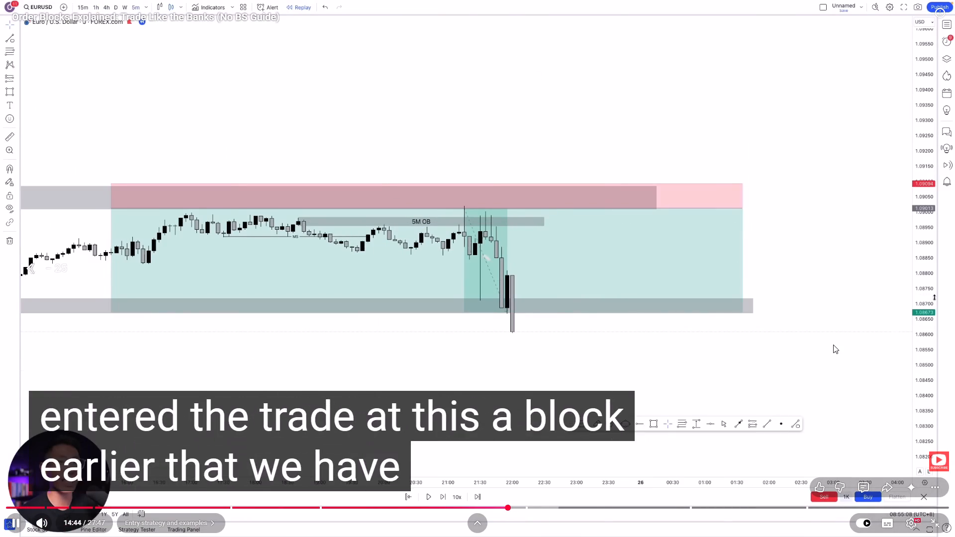
key("Left")
key("Left")
key("Left")
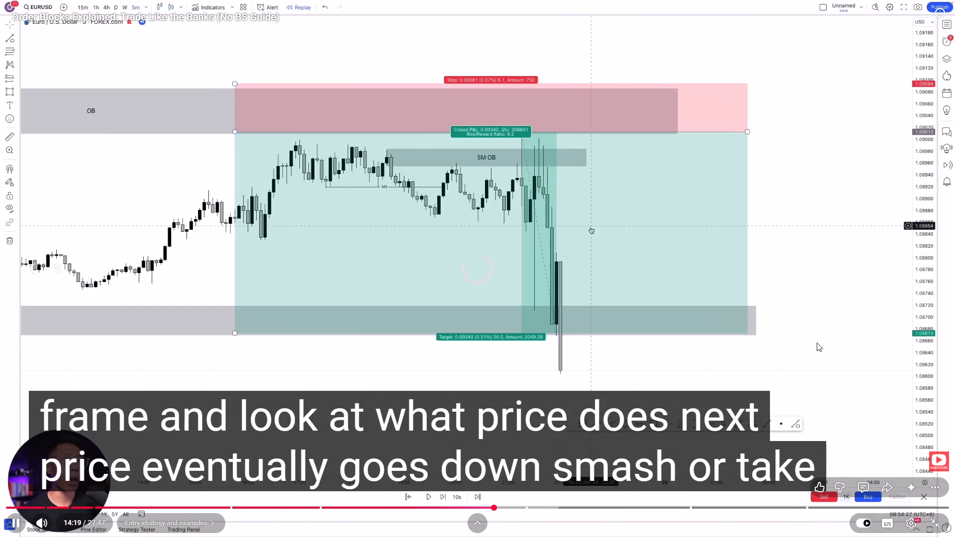
key("Left")
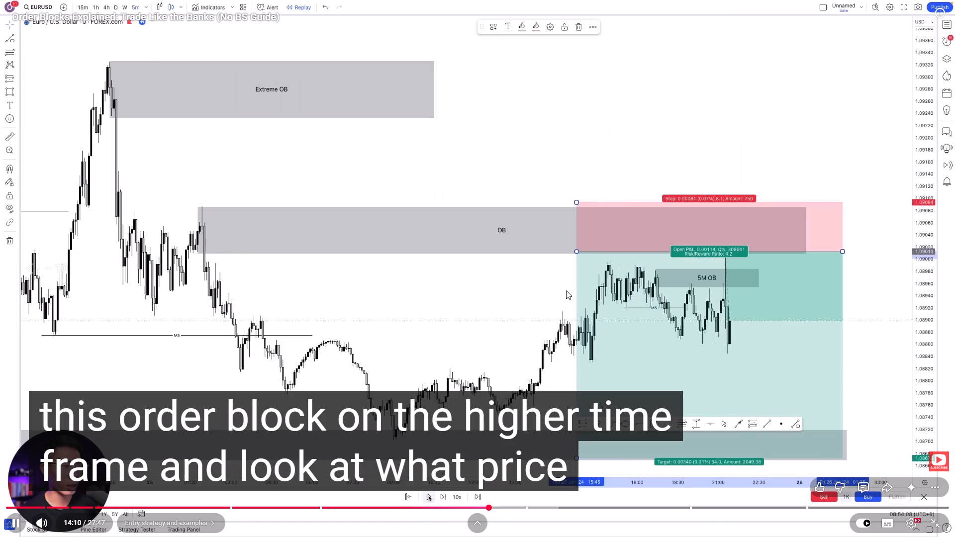
key("Left")
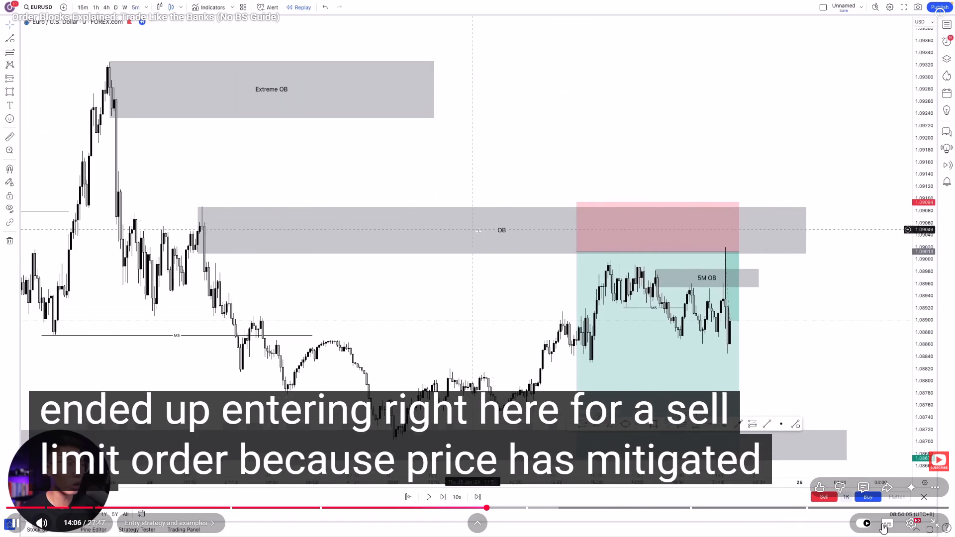
left_click(890, 520)
left_click(646, 314)
left_click(592, 299)
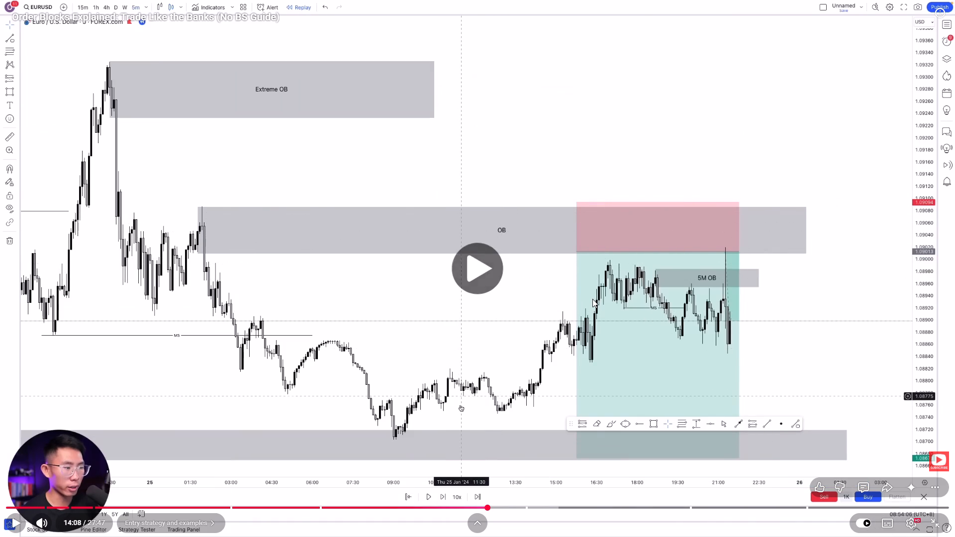
left_click(592, 299)
Rewind the video to 11:28, where the EURUSD 15-minute chart shows the BOS, MS, Extreme OB and OB markings.
key("Left")
key("Left")
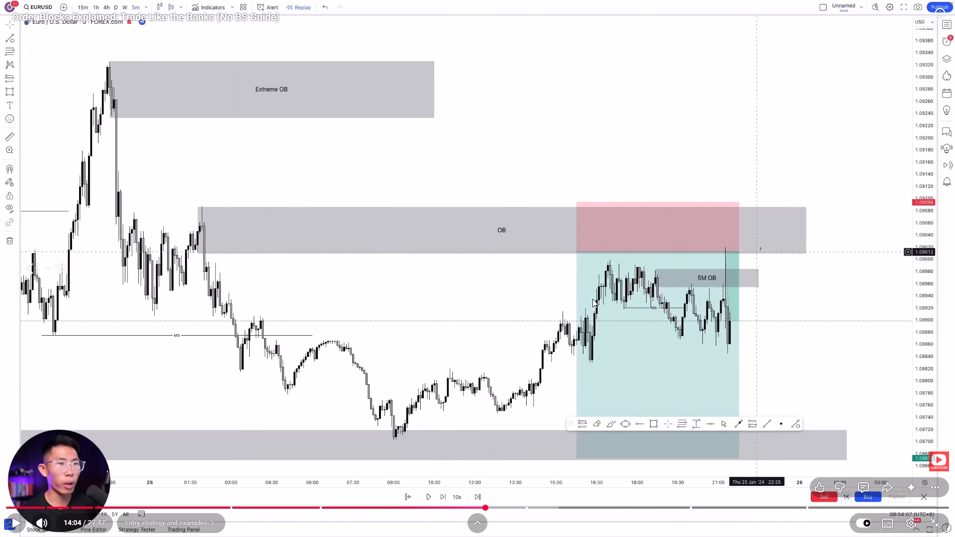
key("Left")
key("Left")
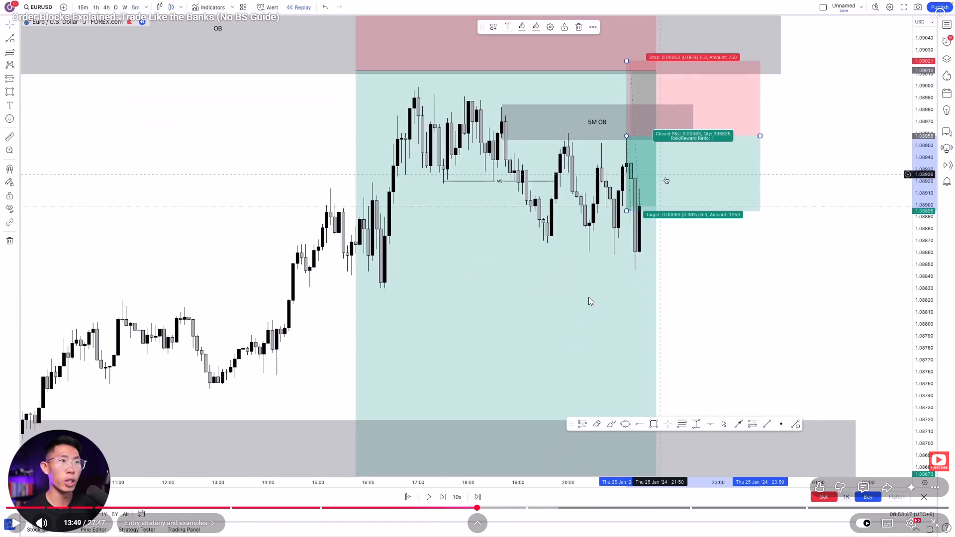
key("Left")
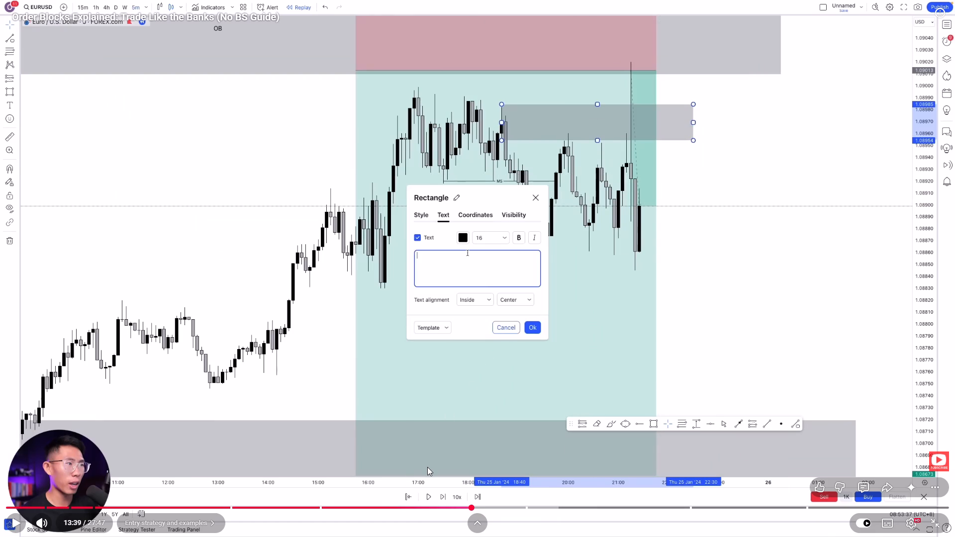
key("Left")
key("Left")
key("Left")
key("Left")
key("Left")
key("Left")
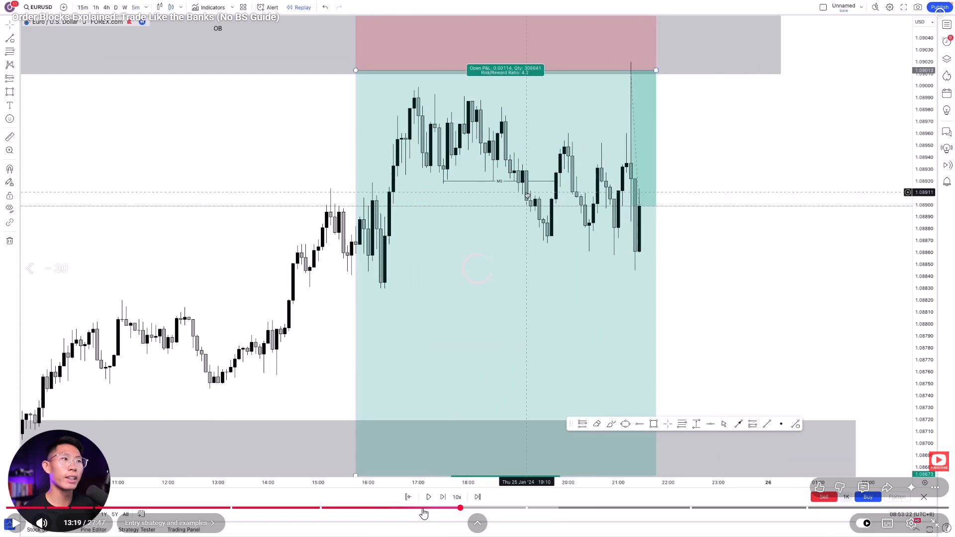
left_click(407, 507)
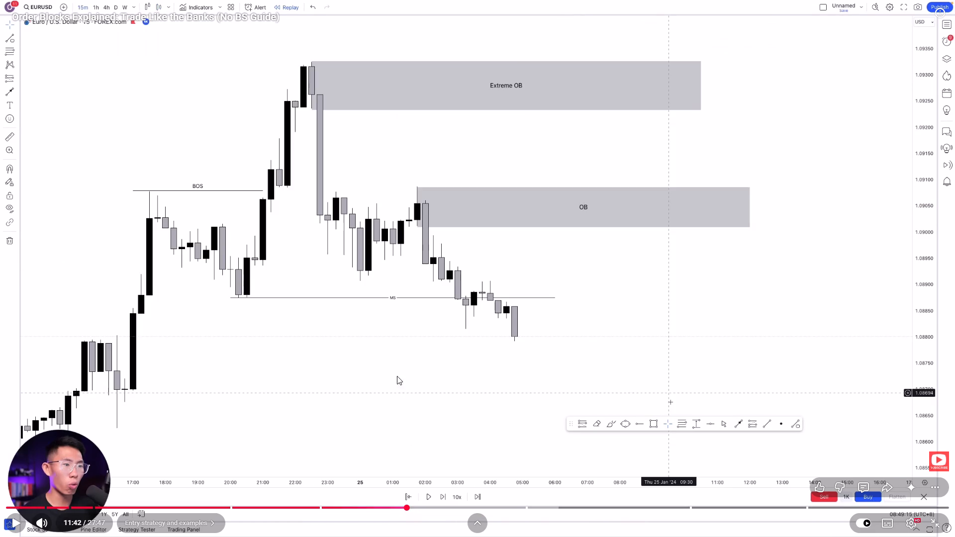
left_click(393, 364)
left_click(398, 324)
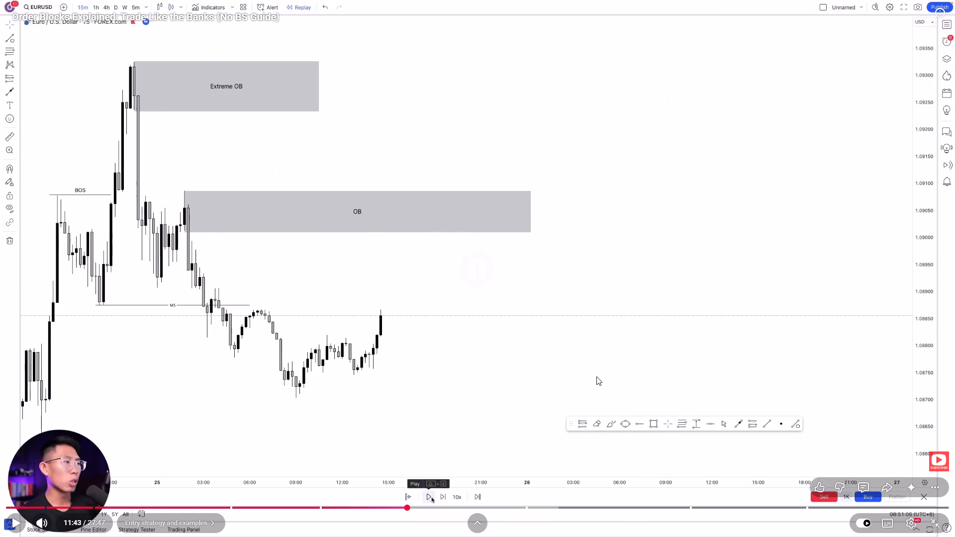
key("Left")
key("Left")
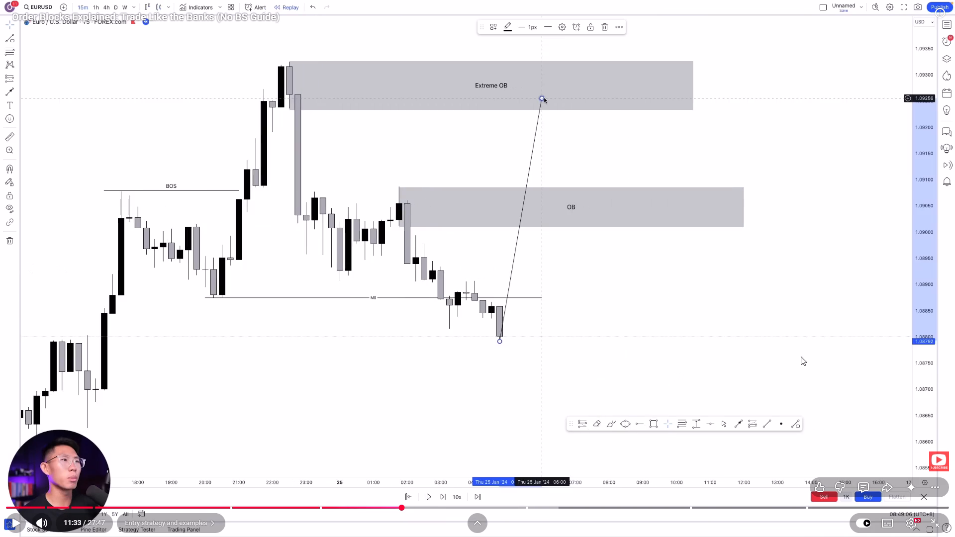
key("Left")
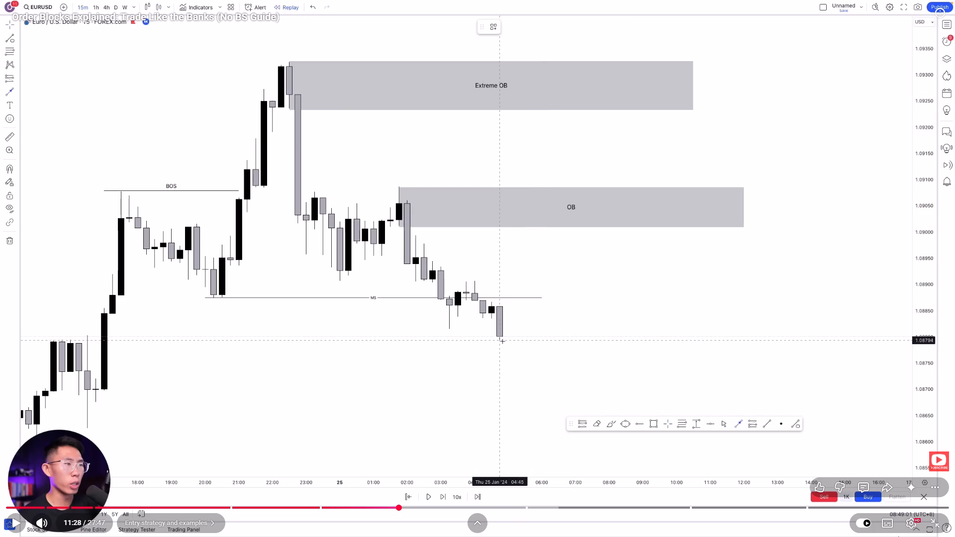
Capture a screenshot of the EURUSD chart with its Extreme OB and OB zones, and exit the full-screen video.
key("shift+super+s")
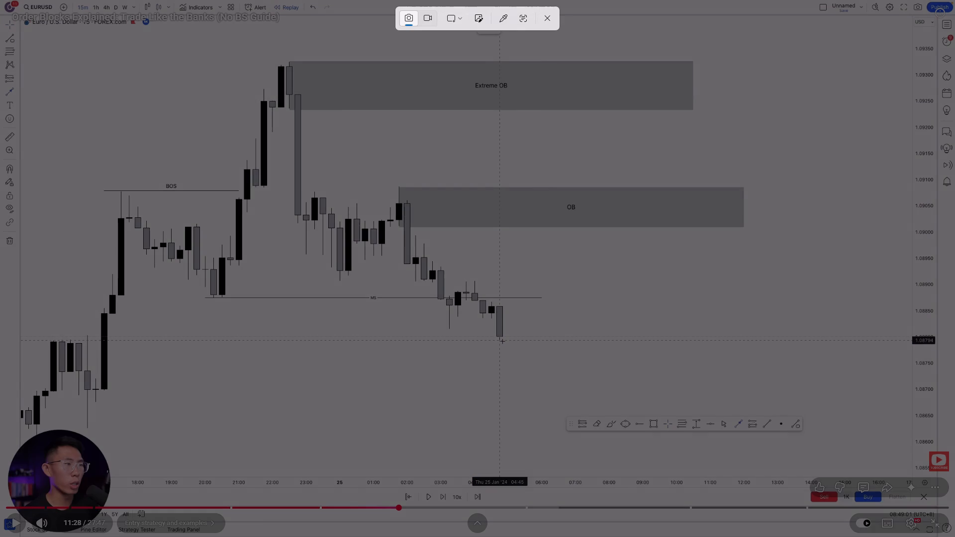
left_click(544, 17)
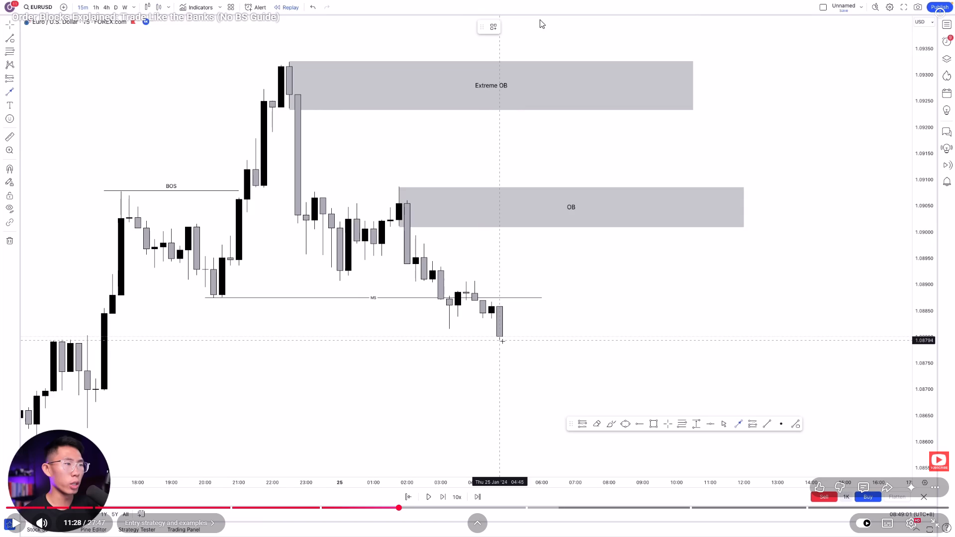
key("shift+super+a")
key("shift+super+s")
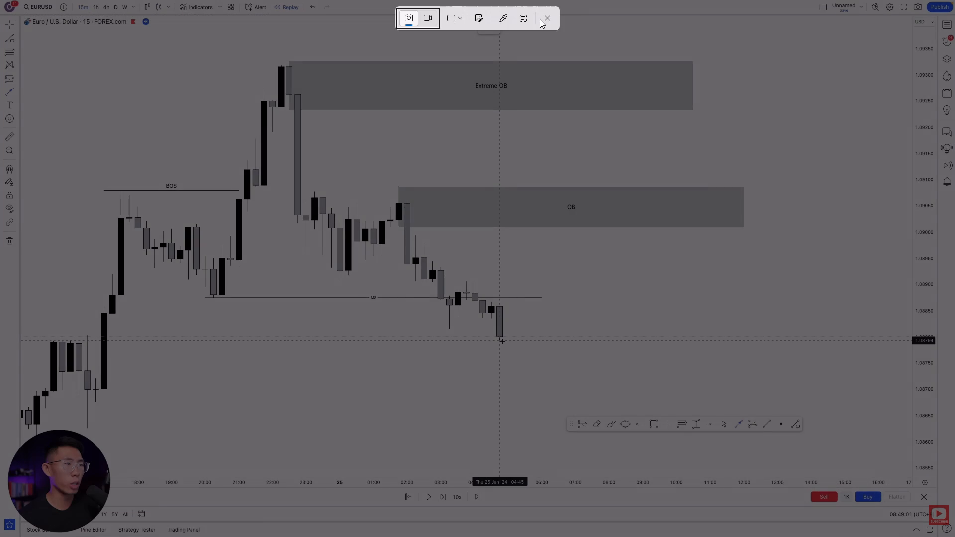
left_click_drag(0, 0, 655, 447)
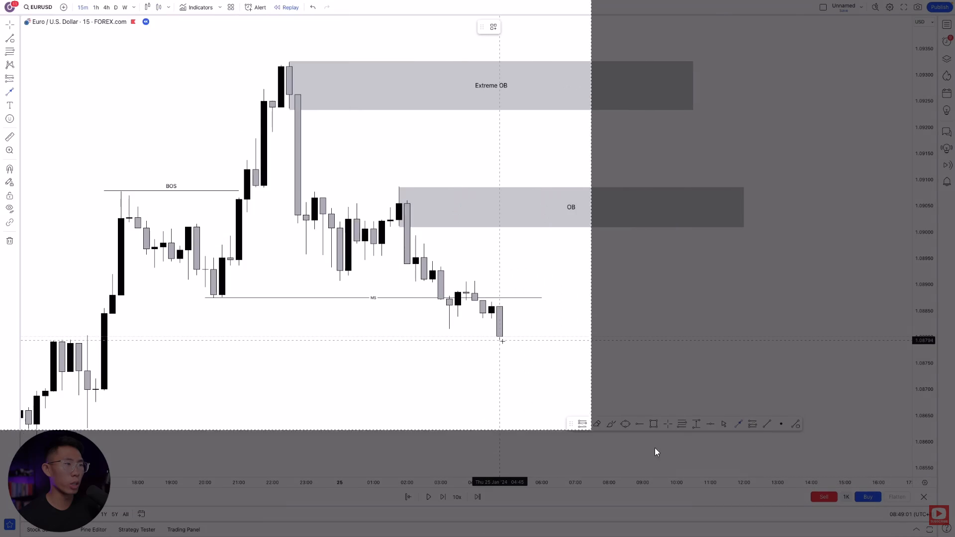
left_click_drag(655, 447, 945, 474)
left_click(931, 520)
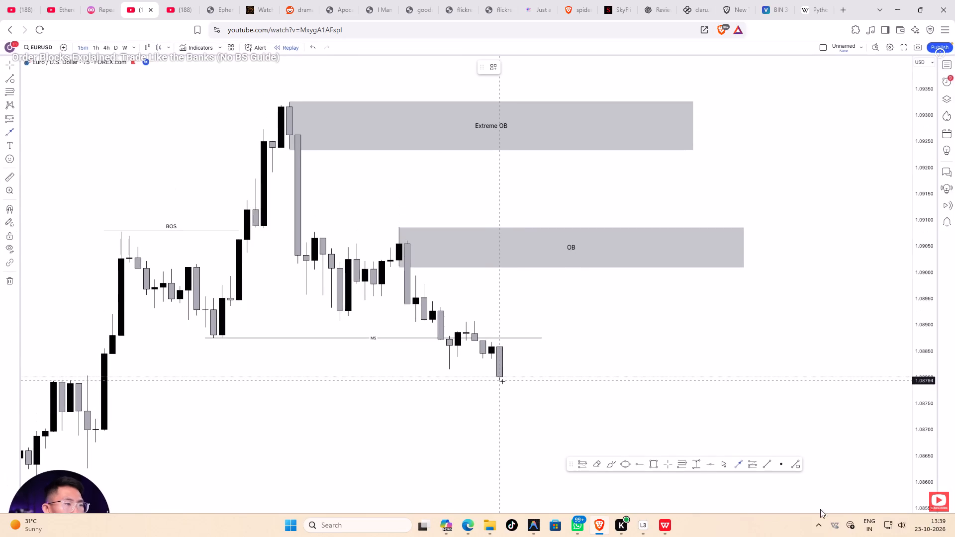
Paste the EURUSD chart screenshot into the WPS document and set its text wrapping to In Front of Text.
left_click(663, 531)
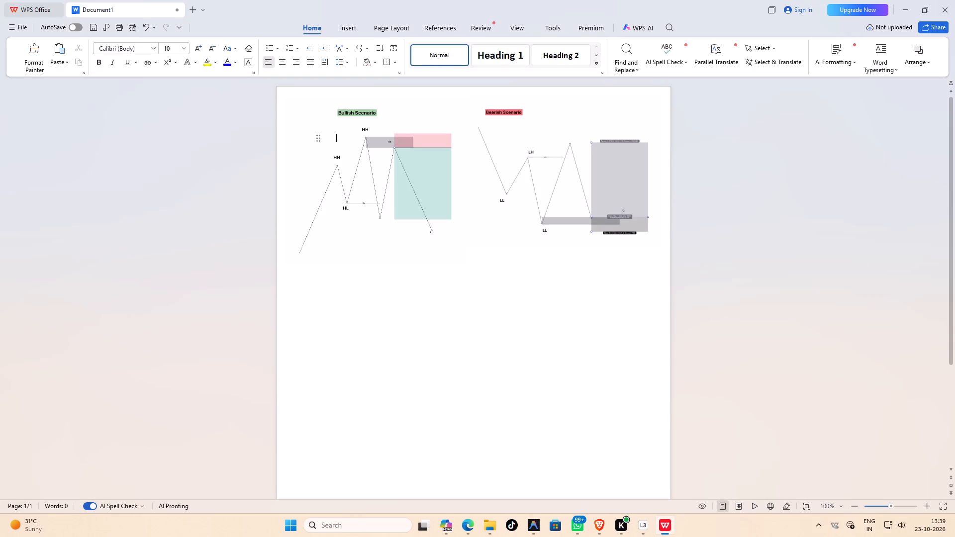
key("ctrl+v")
left_click(405, 276)
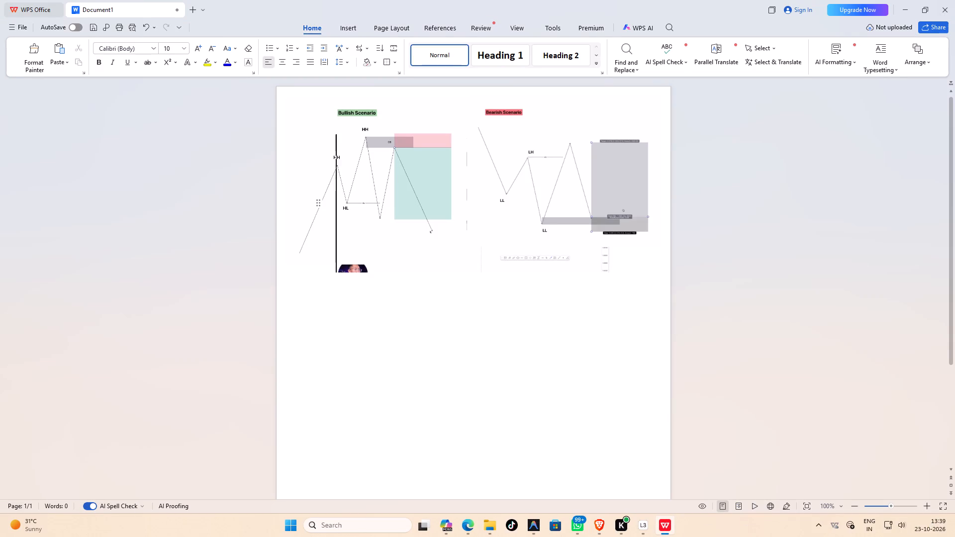
right_click(404, 273)
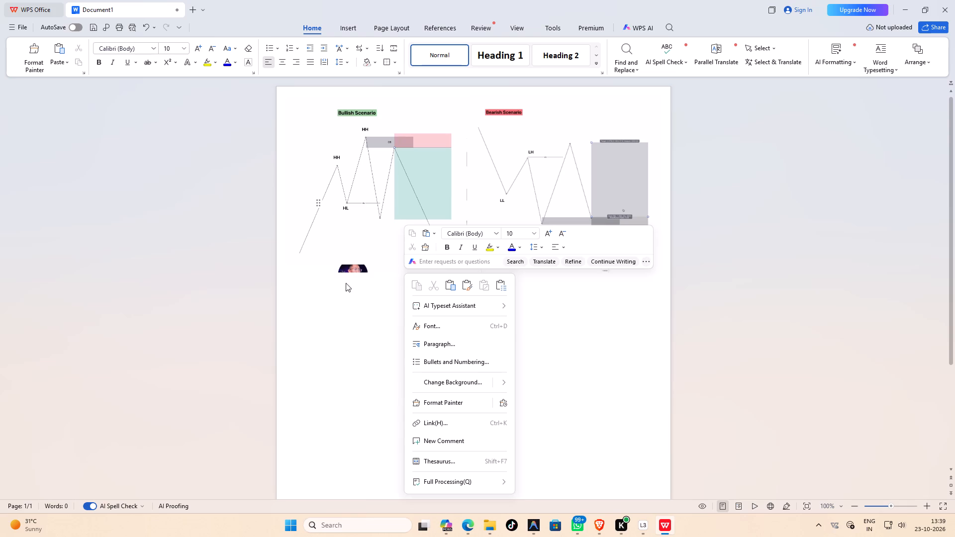
left_click(349, 267)
right_click(349, 267)
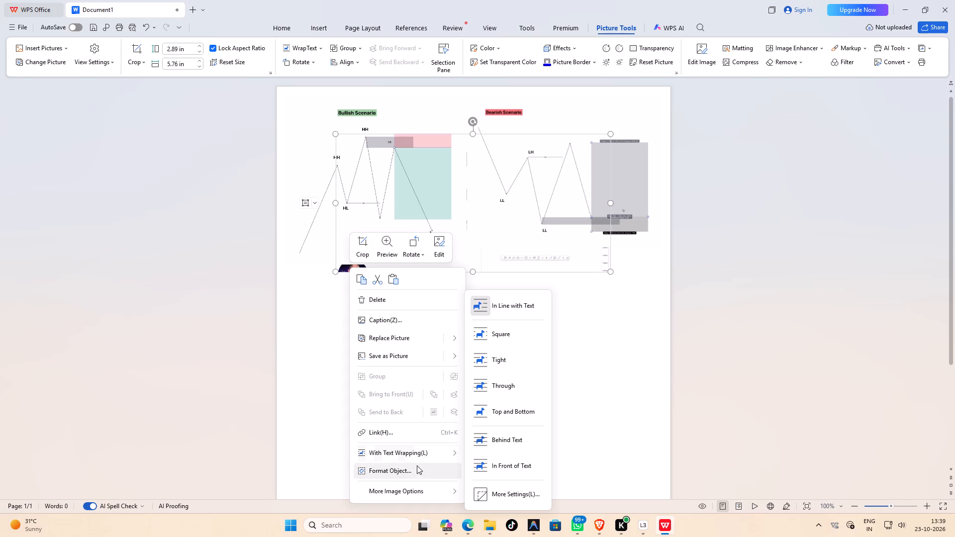
left_click(486, 475)
Place the EURUSD chart picture below the Bullish Scenario diagram and shrink it to about 2.62 by 4.17 in.
left_click_drag(510, 258, 483, 352)
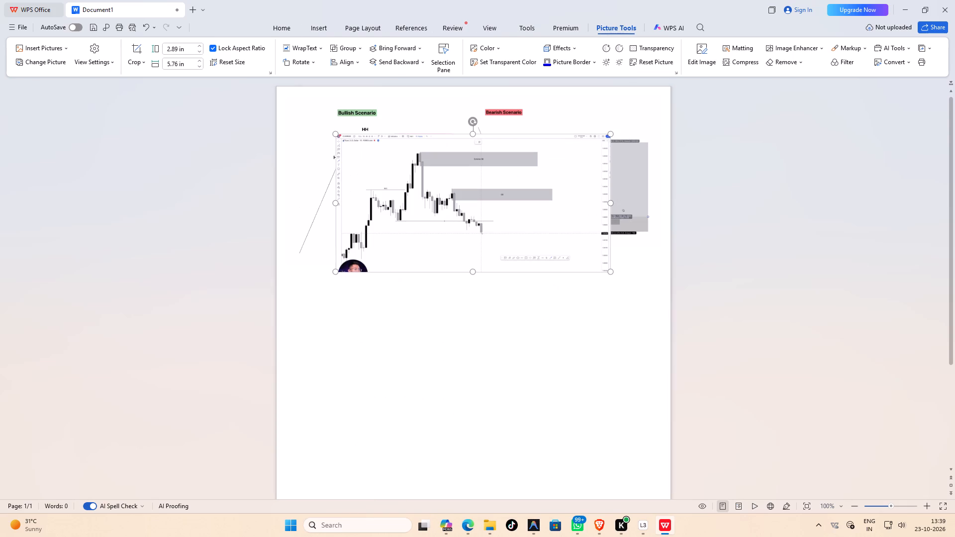
left_click_drag(483, 352, 476, 394)
left_click_drag(576, 410, 554, 404)
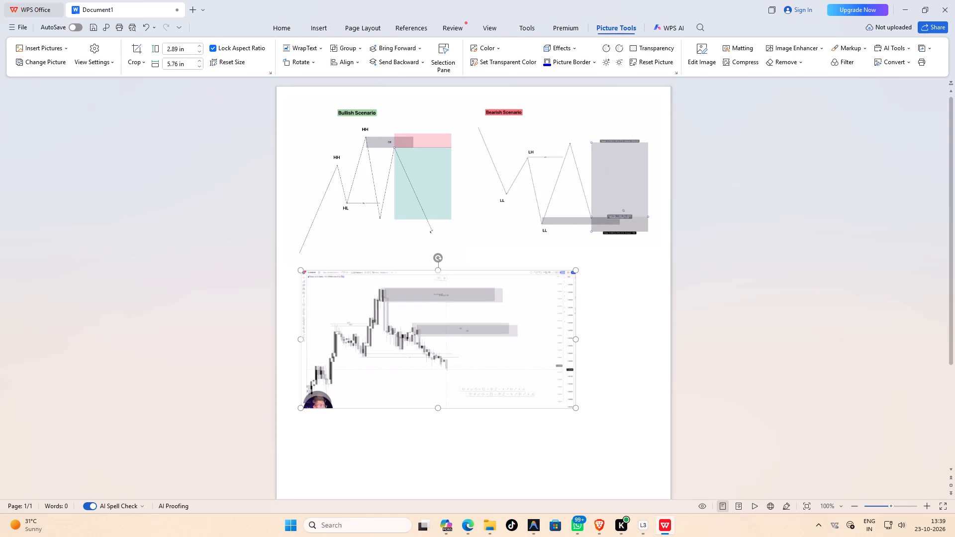
left_click_drag(554, 404, 527, 397)
left_click_drag(500, 363, 483, 357)
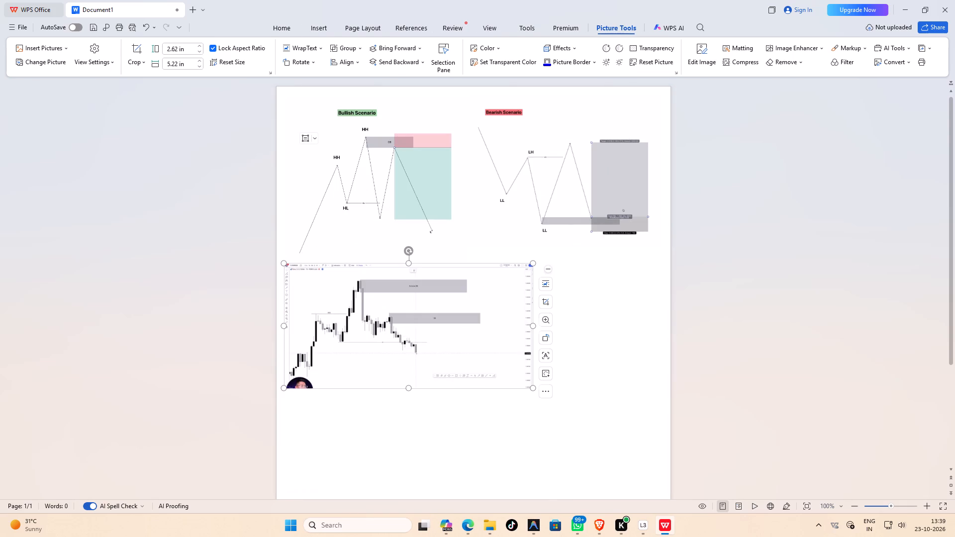
left_click_drag(532, 326, 509, 331)
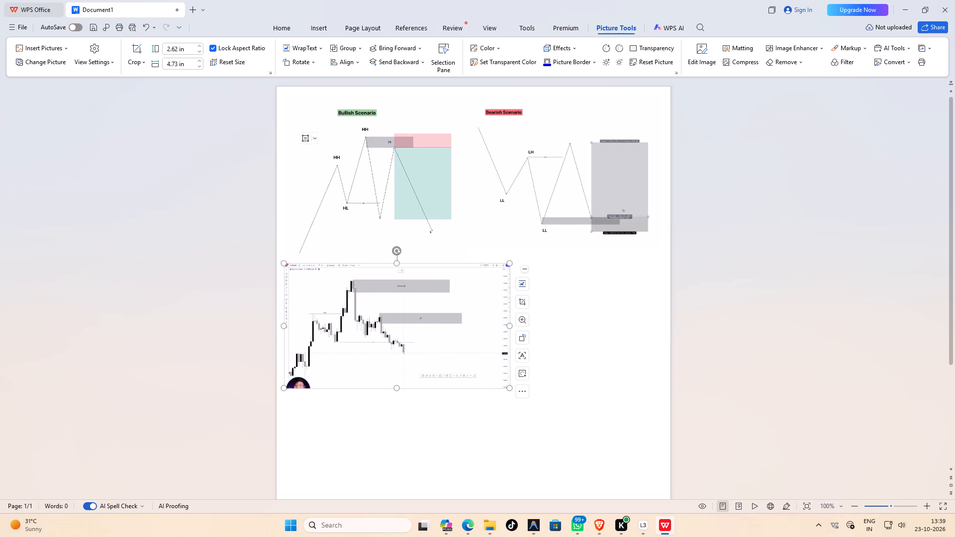
left_click_drag(426, 363, 434, 361)
left_click(434, 361)
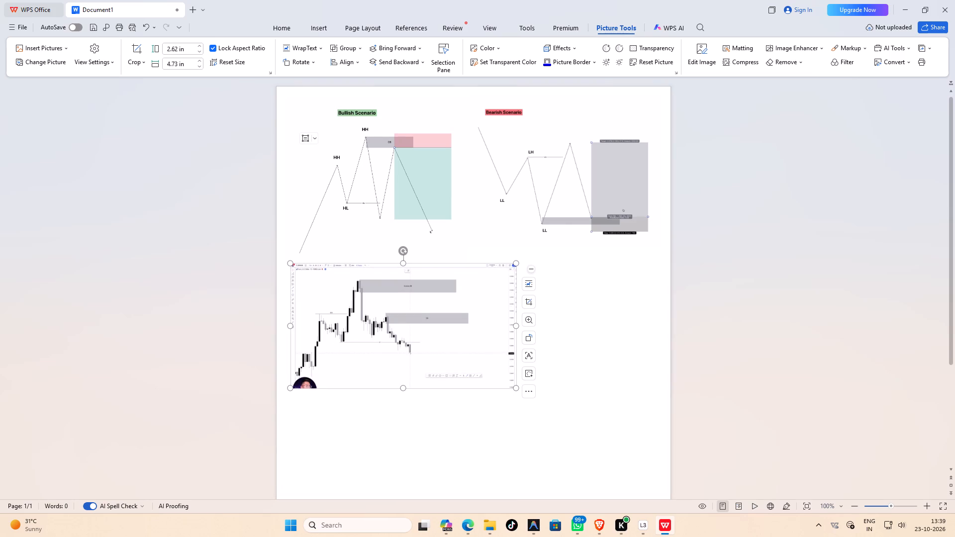
left_click_drag(516, 327, 489, 327)
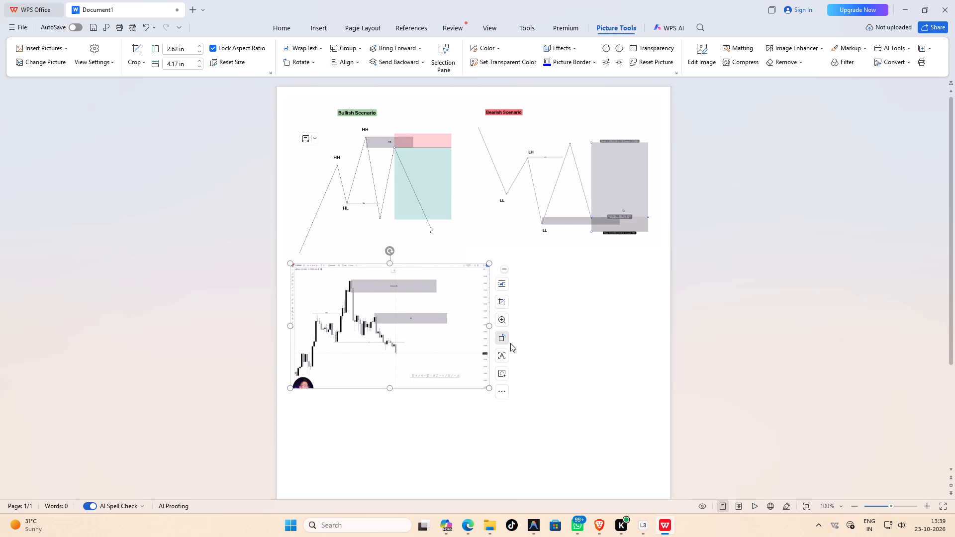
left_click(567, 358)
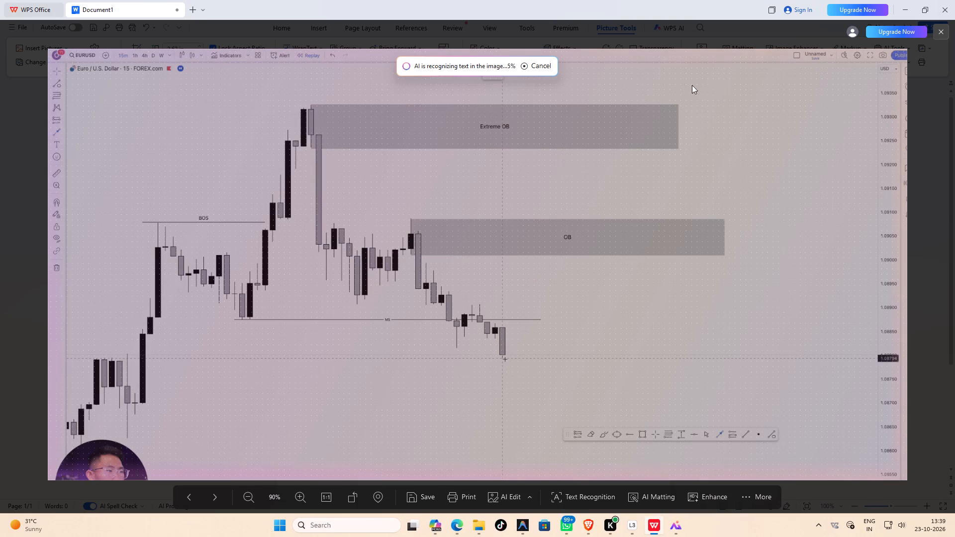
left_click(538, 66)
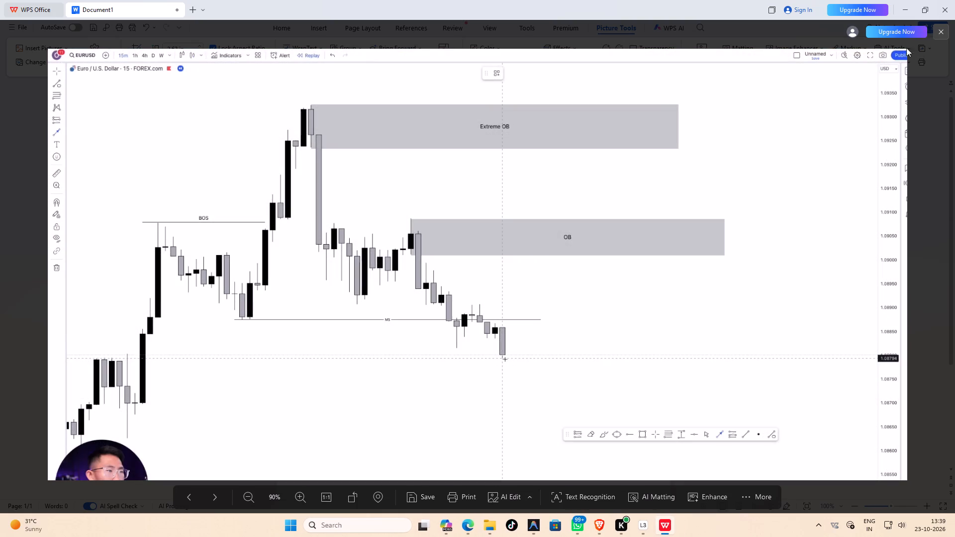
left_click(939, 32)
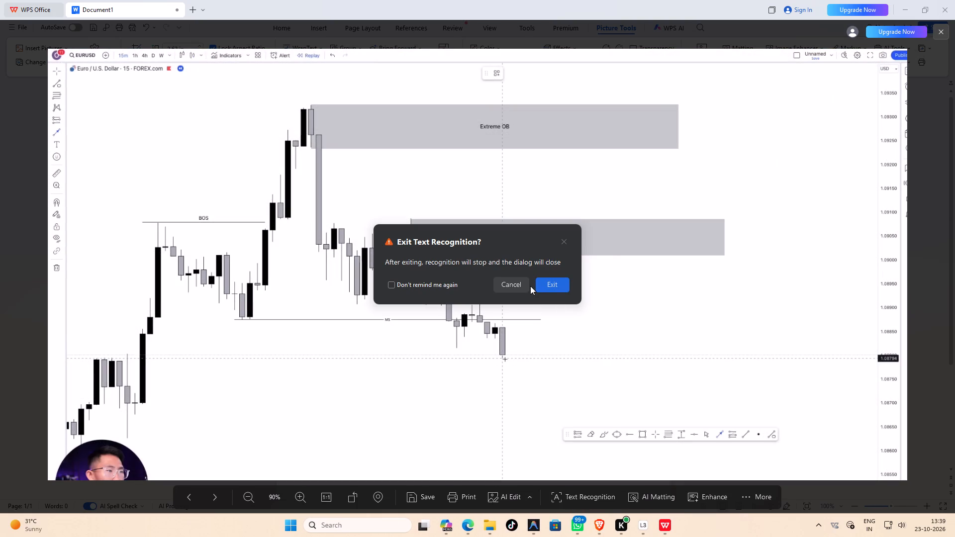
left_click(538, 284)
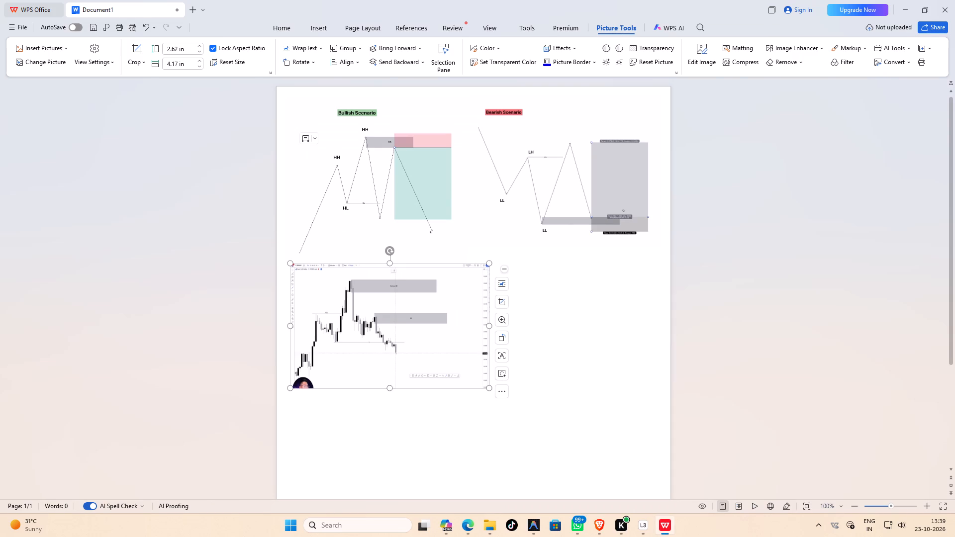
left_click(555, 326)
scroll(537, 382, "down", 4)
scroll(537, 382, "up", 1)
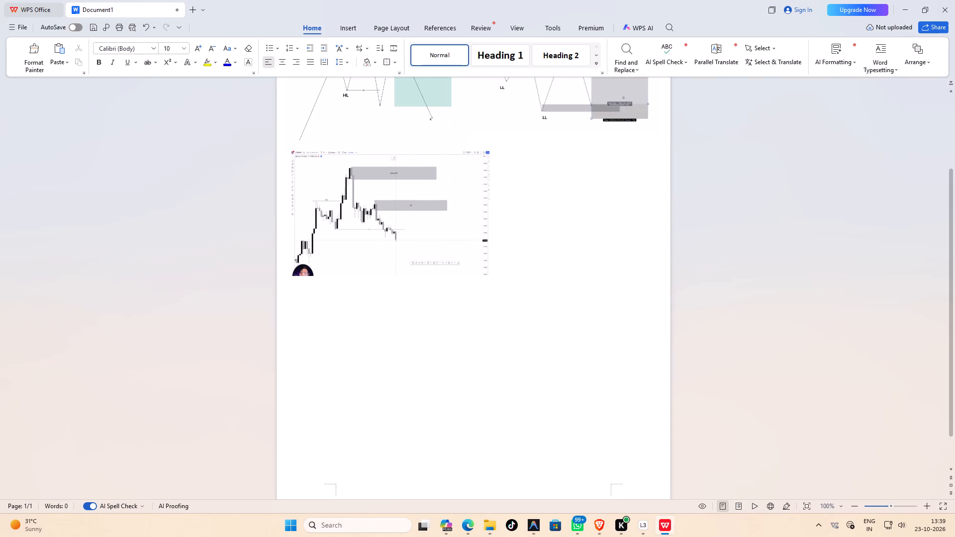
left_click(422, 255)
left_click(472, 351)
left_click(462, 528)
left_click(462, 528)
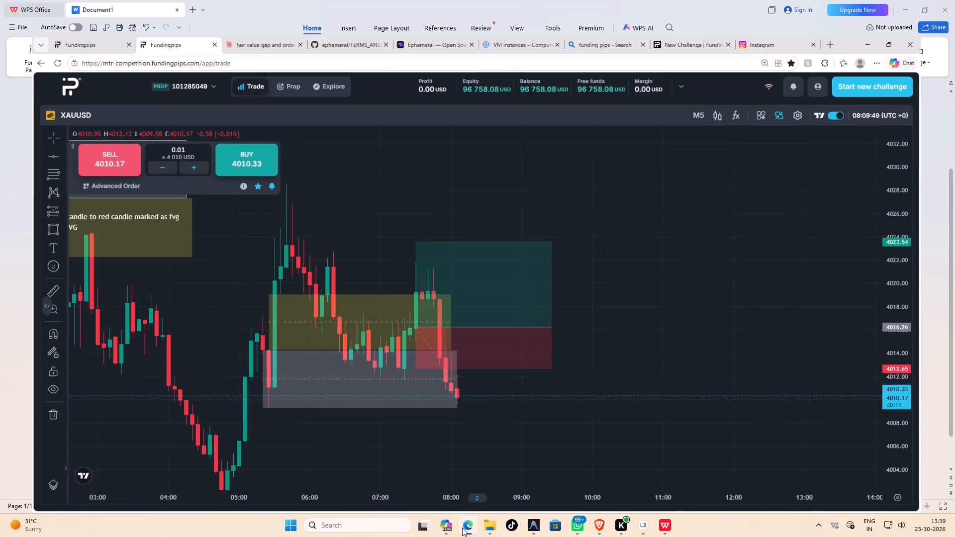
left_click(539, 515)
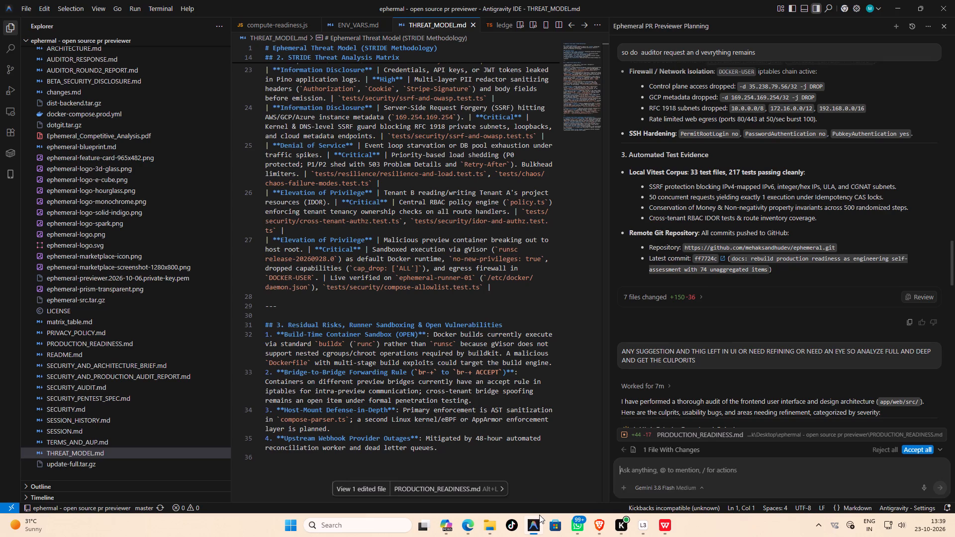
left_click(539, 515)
Switch to the Brave browser, advance the order block video to 12:39 where the short position sits on the OB zone, and pause it.
left_click(601, 522)
left_click(381, 260)
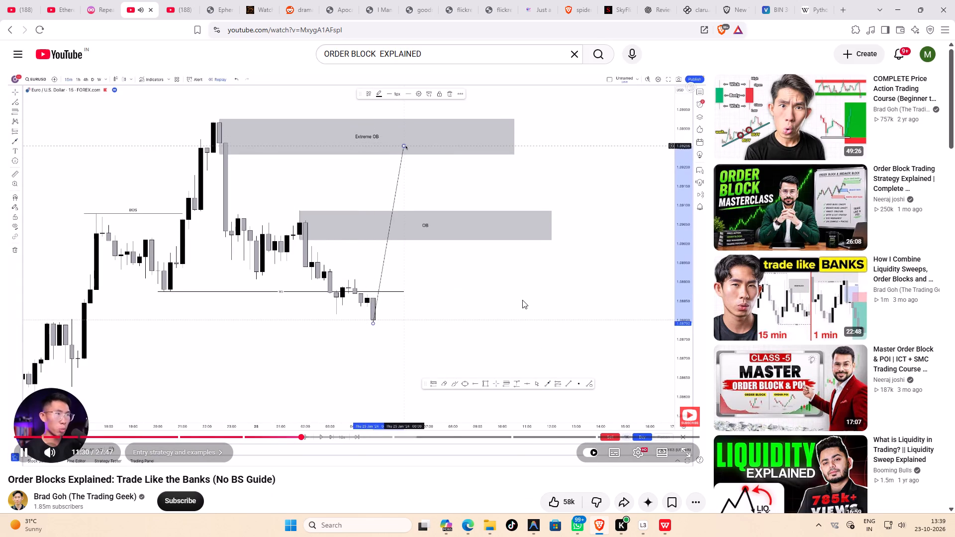
key("Right")
key("Right")
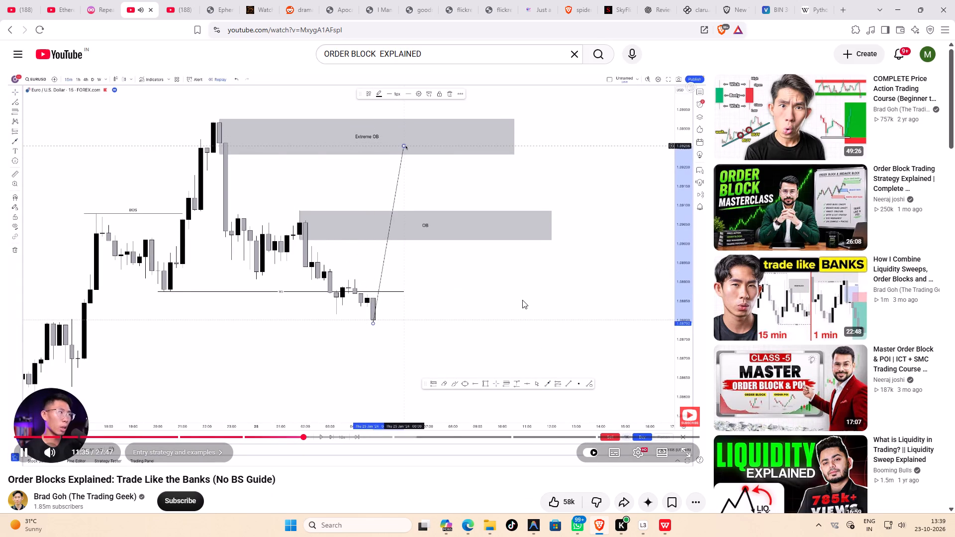
key("Right")
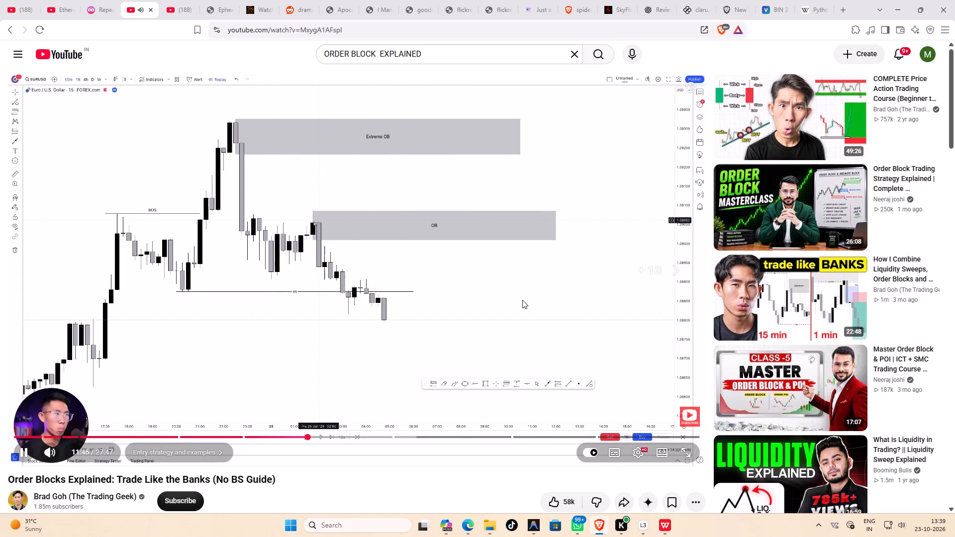
key("Right")
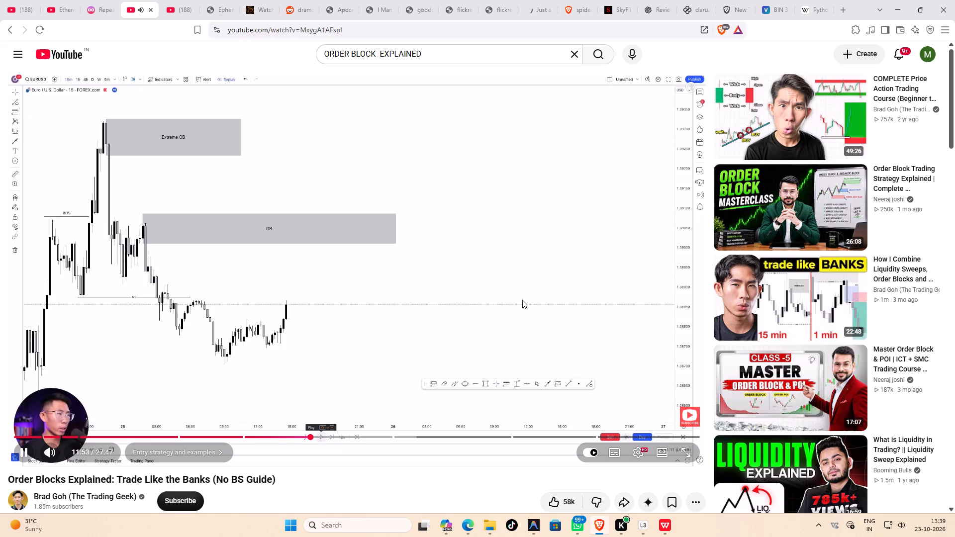
key("Right")
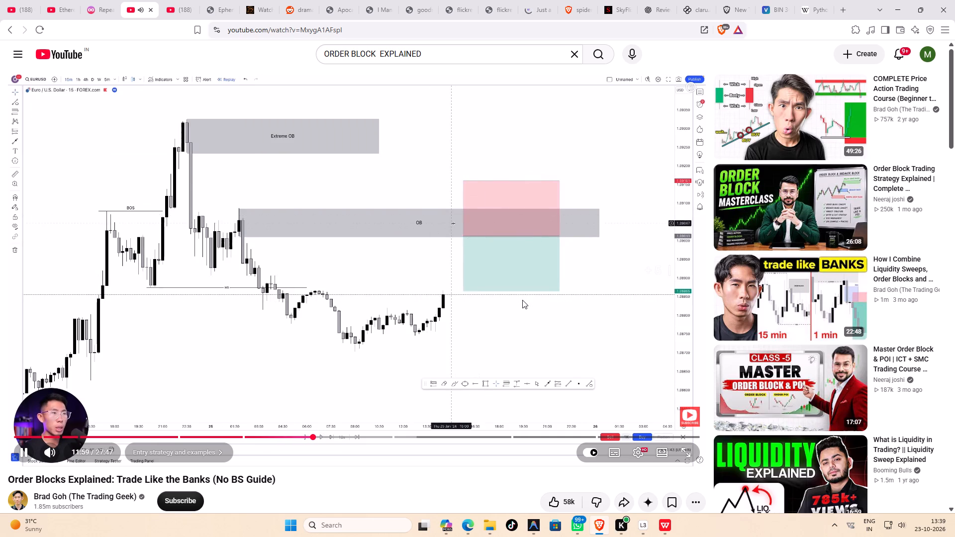
key("Right")
key("Right")
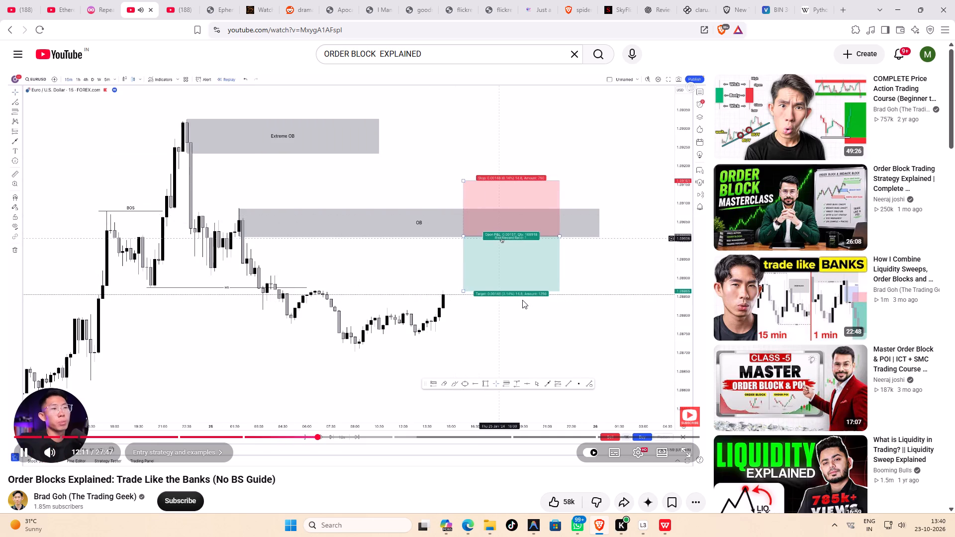
key("Right")
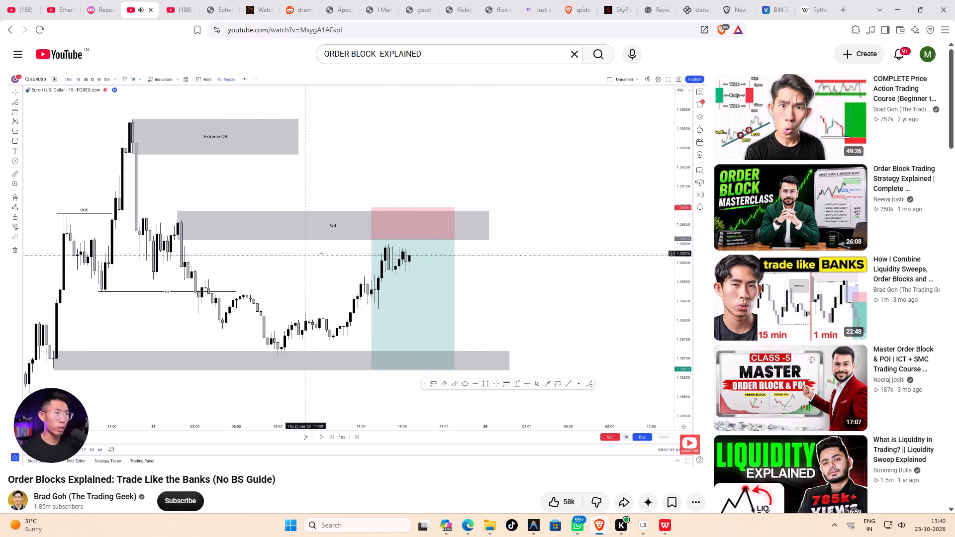
key("space")
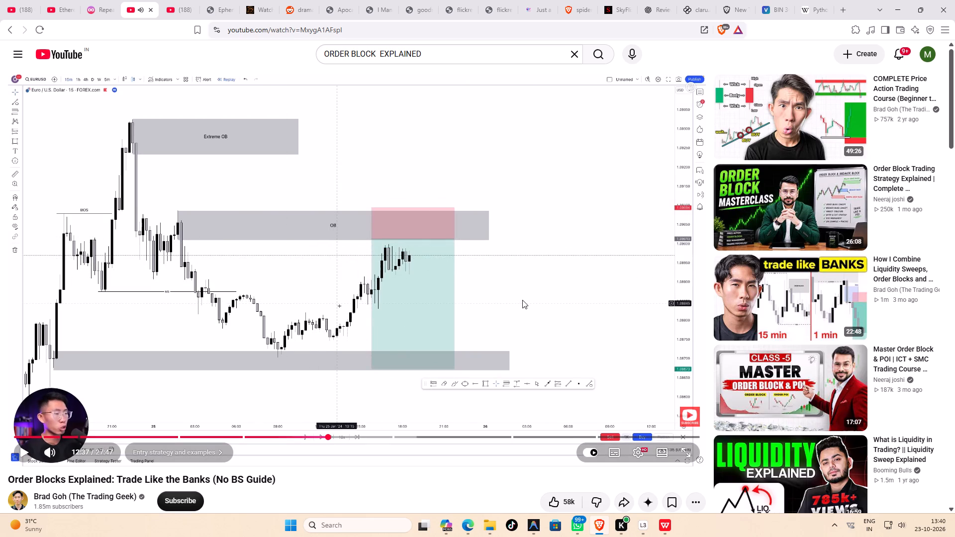
key("space")
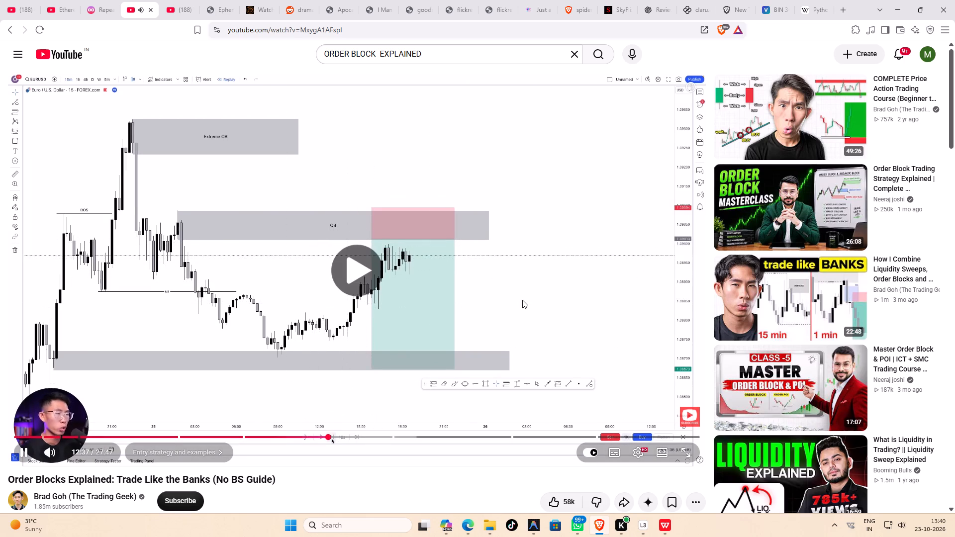
key("Right")
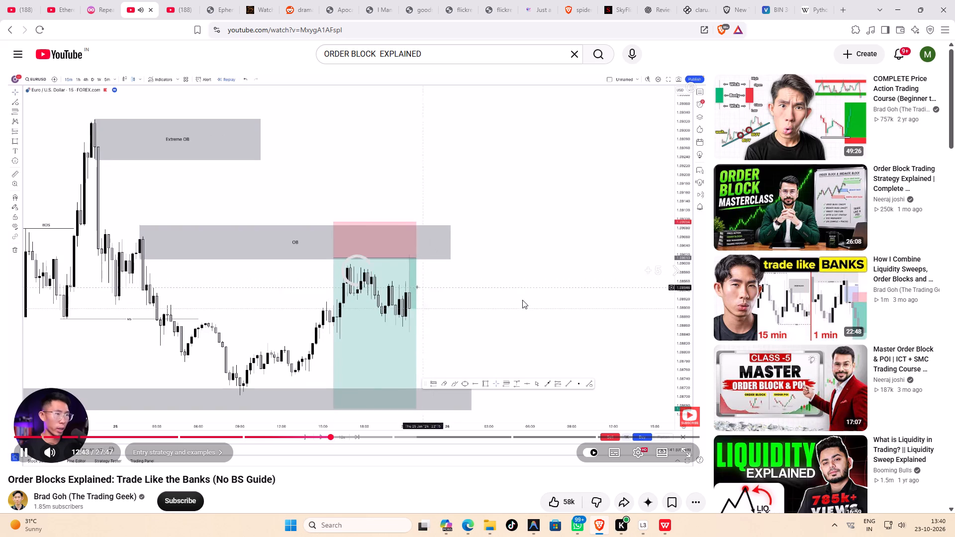
key("space")
key("Left")
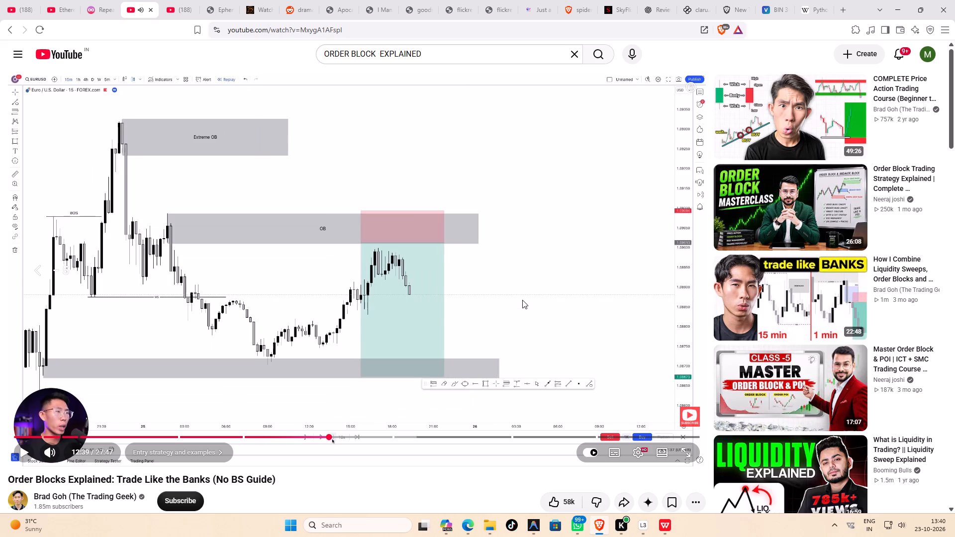
Capture a full-screen screenshot of the EURUSD chart with the short position at the OB zone, and exit the full-screen video.
left_click(679, 446)
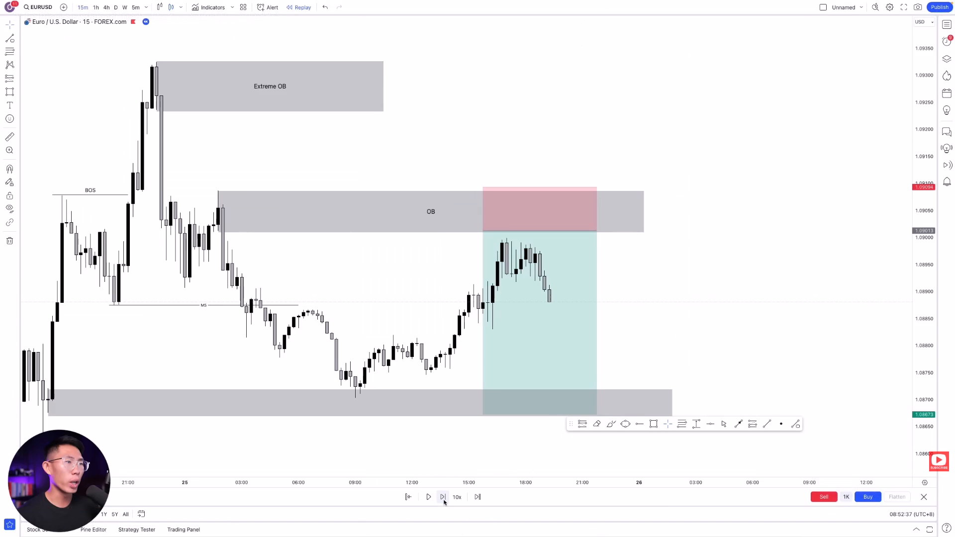
key("shift+super+s")
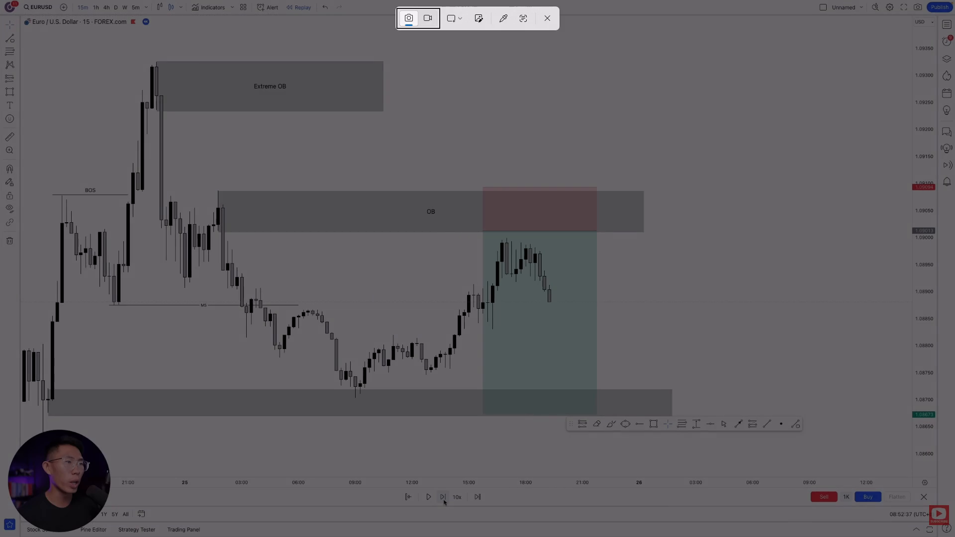
left_click_drag(0, 0, 936, 462)
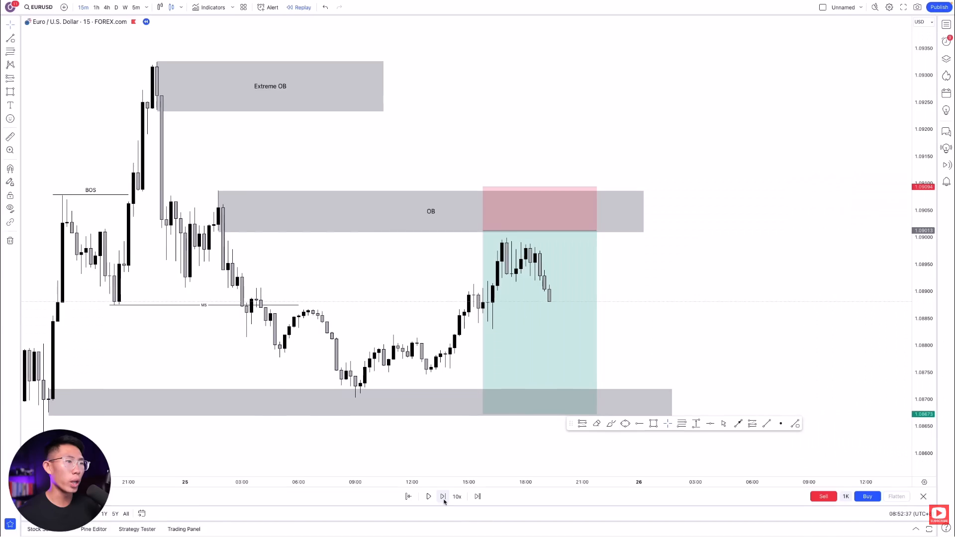
left_click(933, 528)
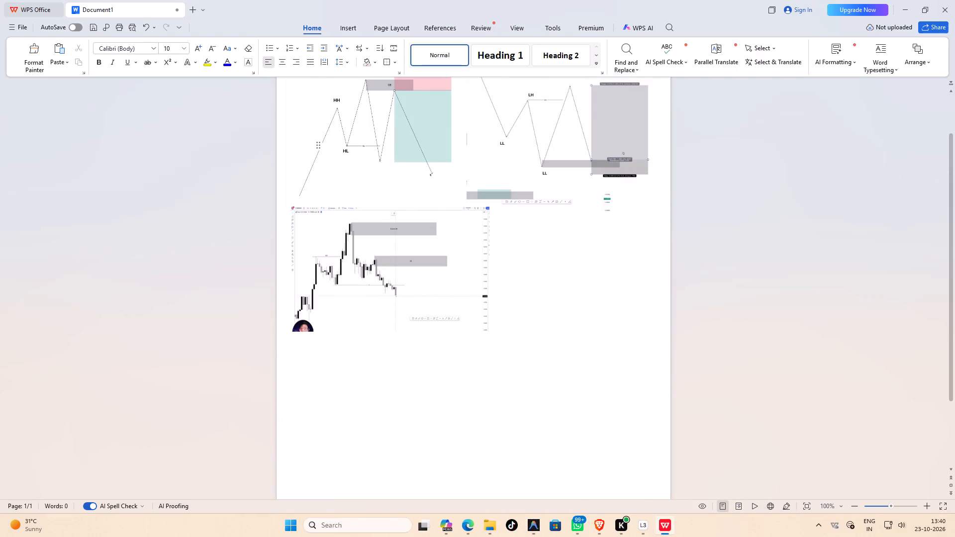
right_click(541, 205)
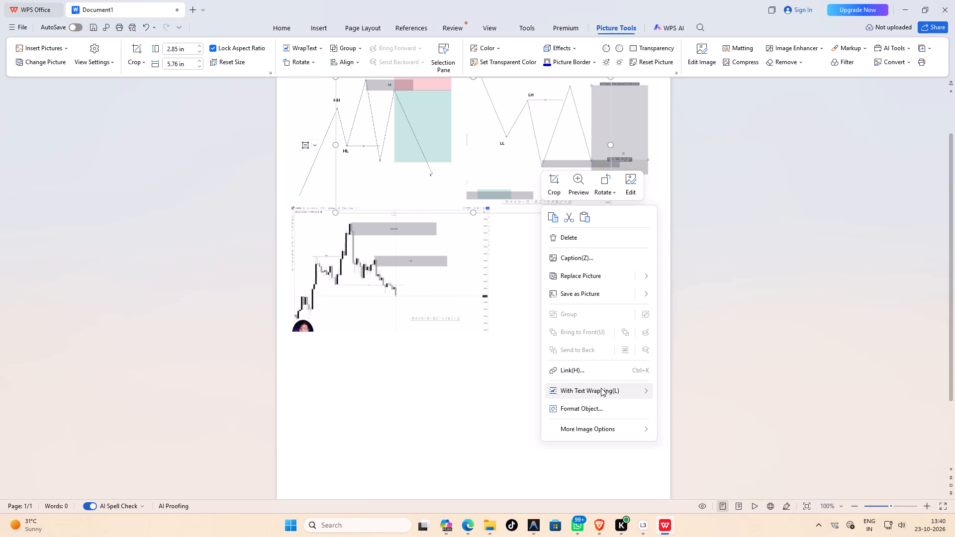
left_click(698, 460)
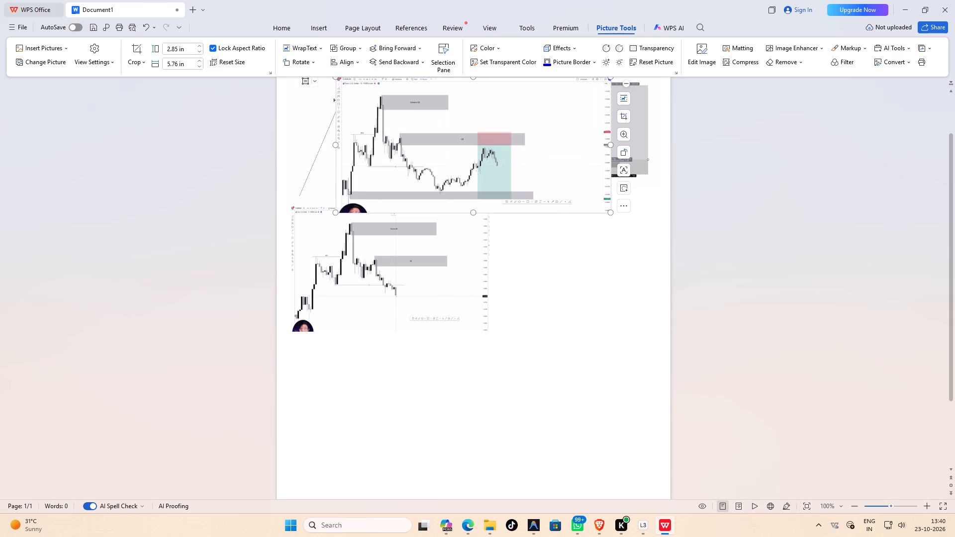
Shrink the pasted chart picture, place it beside the first EURUSD chart below the second scenario diagram, and make it about 2.76 in high.
left_click_drag(610, 214, 539, 166)
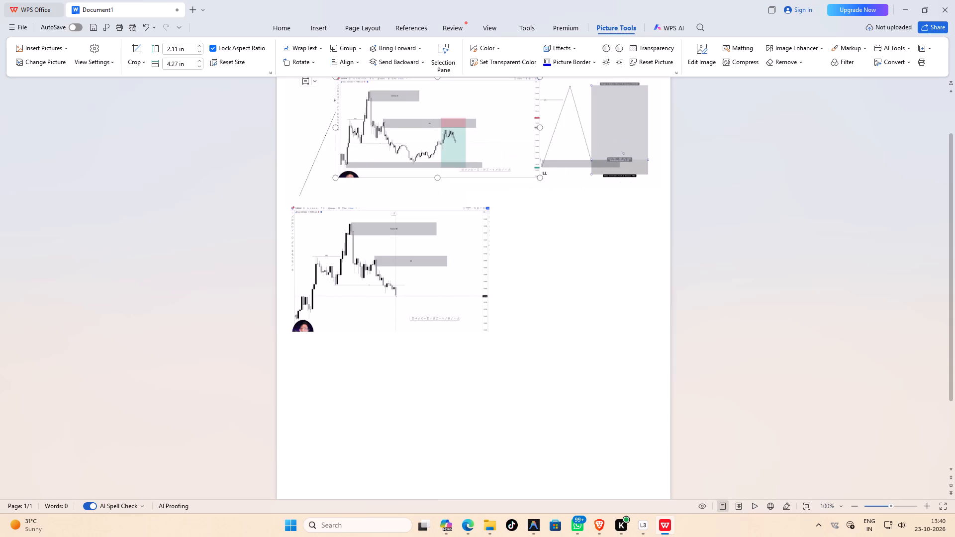
left_click_drag(491, 136, 608, 258)
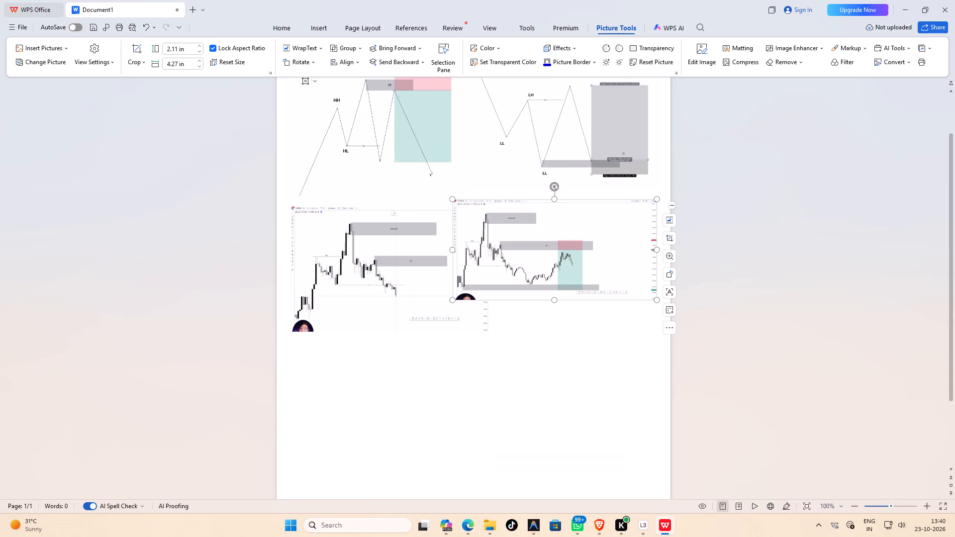
left_click_drag(453, 251, 514, 258)
left_click_drag(586, 303, 584, 334)
Narrow the first EURUSD picture to about 3.91 in, widen the short-position picture to about 3.51 in, and align their top edges.
left_click(477, 265)
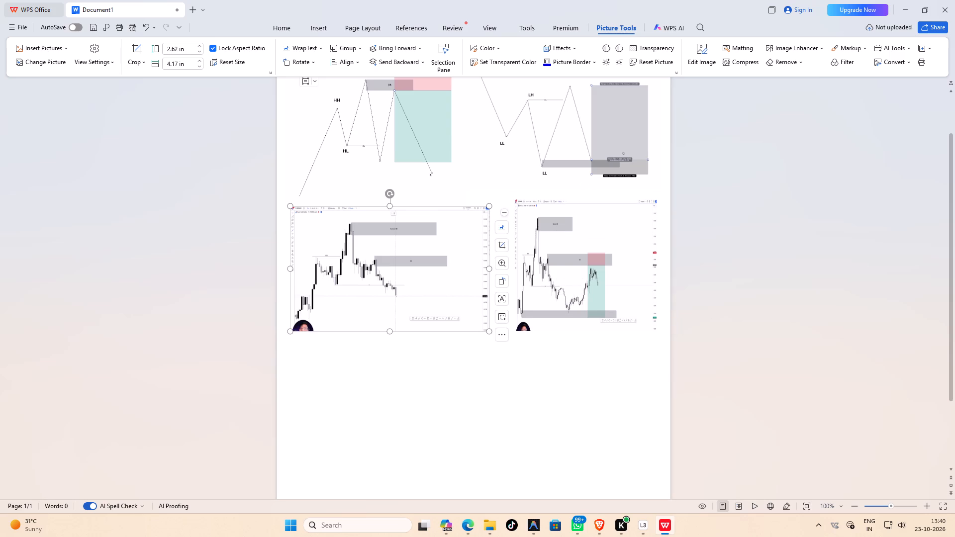
left_click_drag(488, 269, 476, 268)
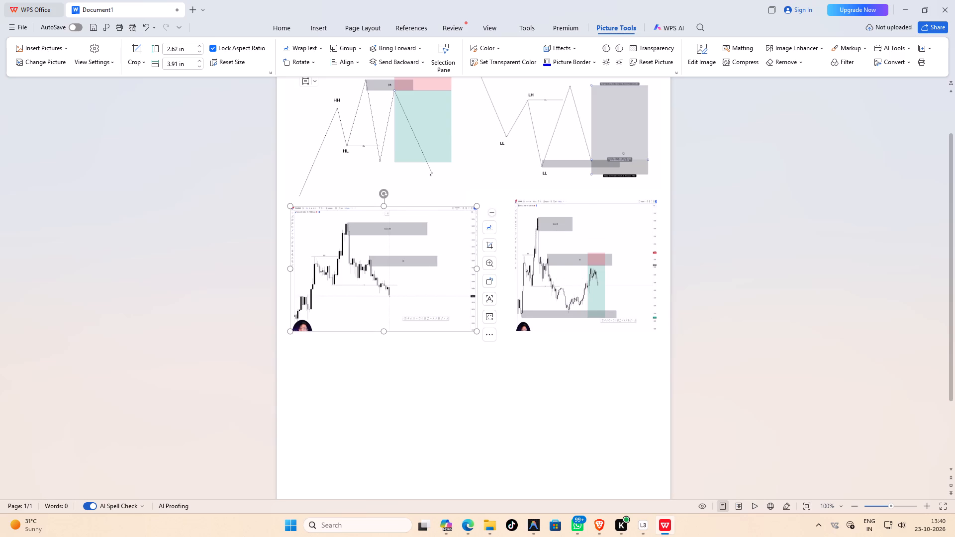
left_click(516, 263)
left_click_drag(513, 267, 488, 269)
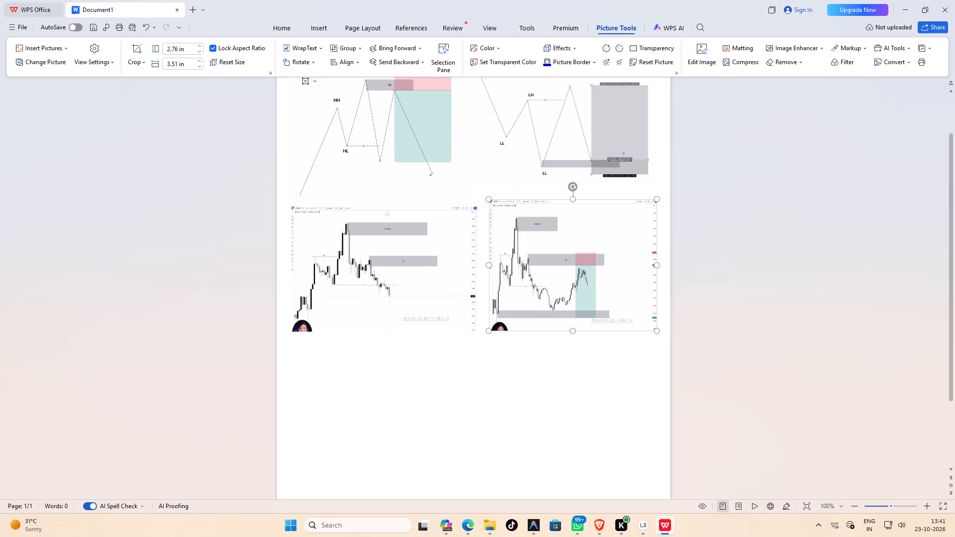
left_click_drag(547, 273, 543, 280)
Stretch the first EURUSD picture's height to about 2.8 in so its bottom edge lines up with the short-position picture beside it.
left_click(465, 331)
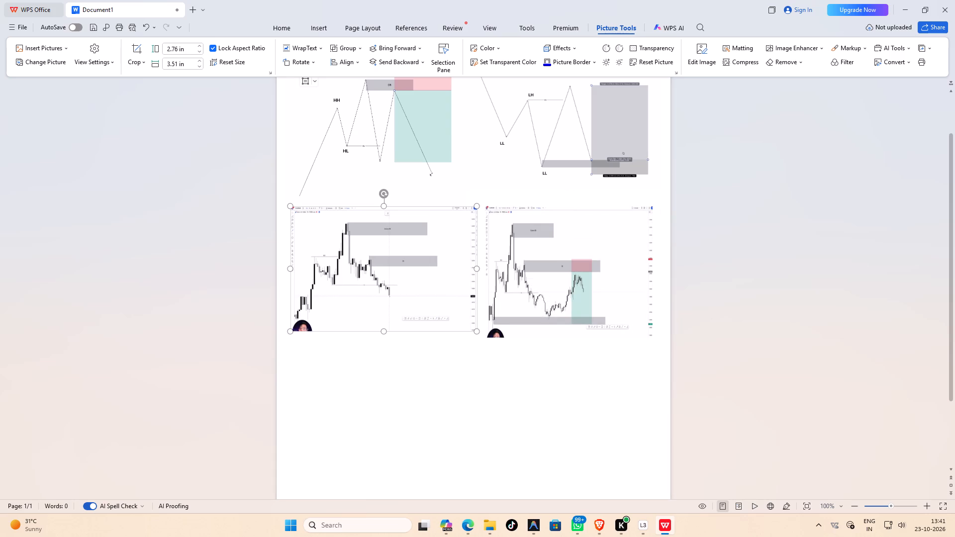
left_click_drag(383, 334, 383, 344)
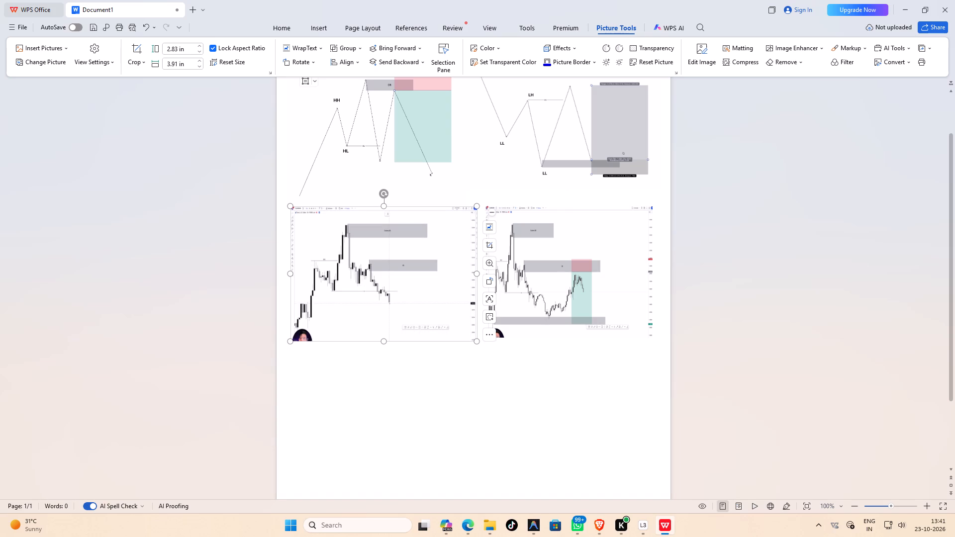
left_click(383, 345)
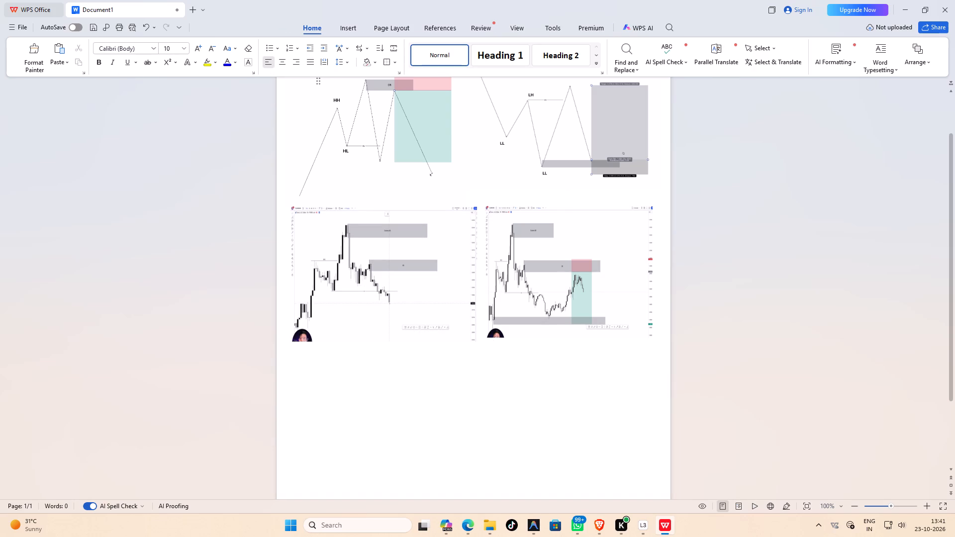
left_click(380, 333)
left_click(382, 343)
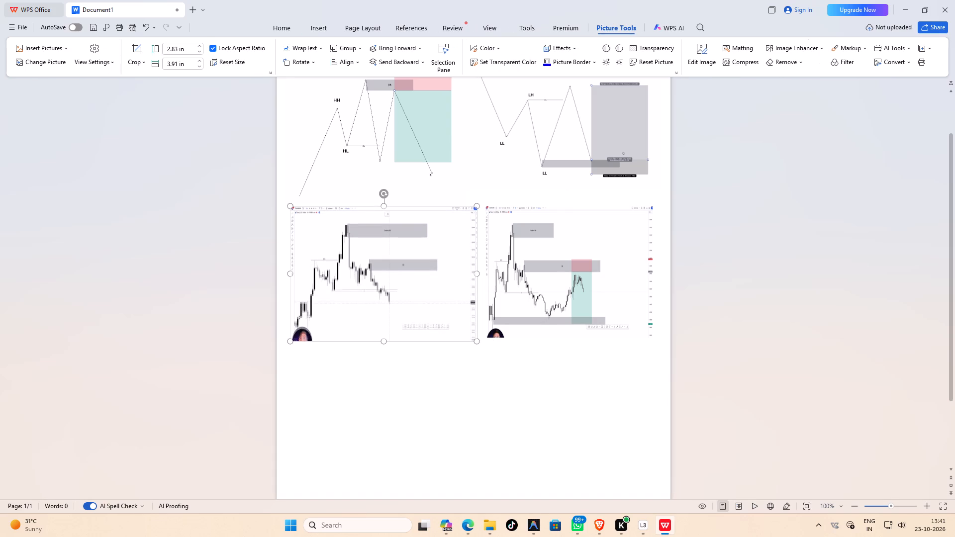
left_click(538, 377)
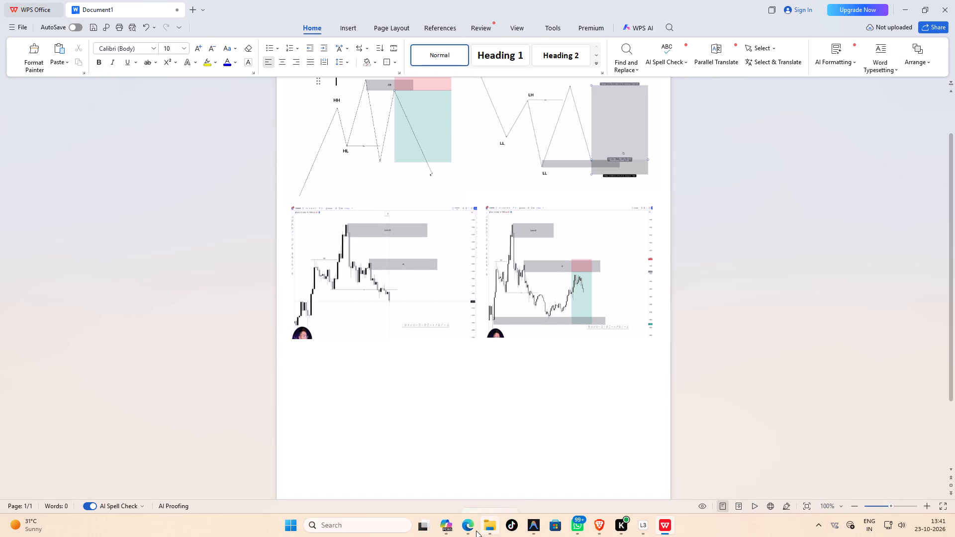
Switch to the order block video in Brave, play on until the 5M OB short trade reaches its target, and capture the full-screen chart.
left_click(597, 525)
left_click(402, 254)
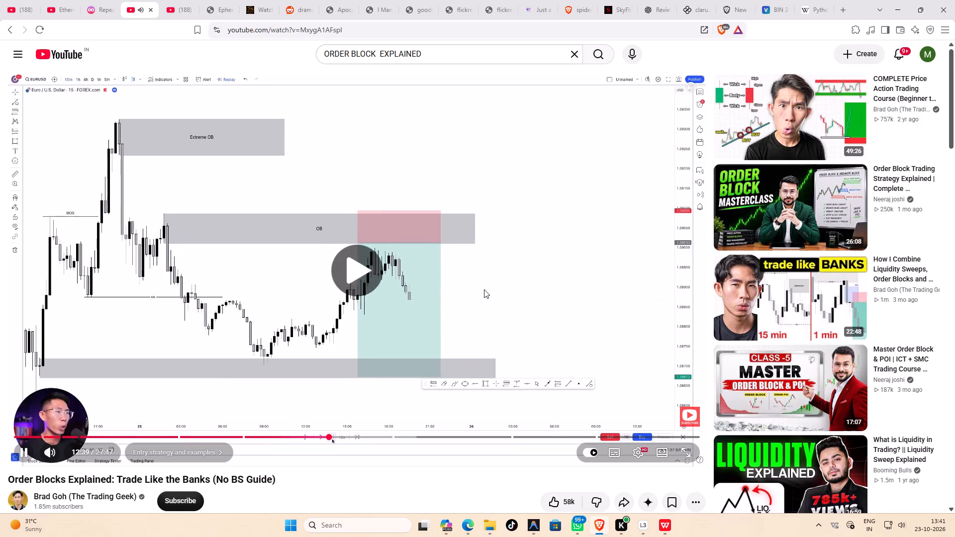
key("Right")
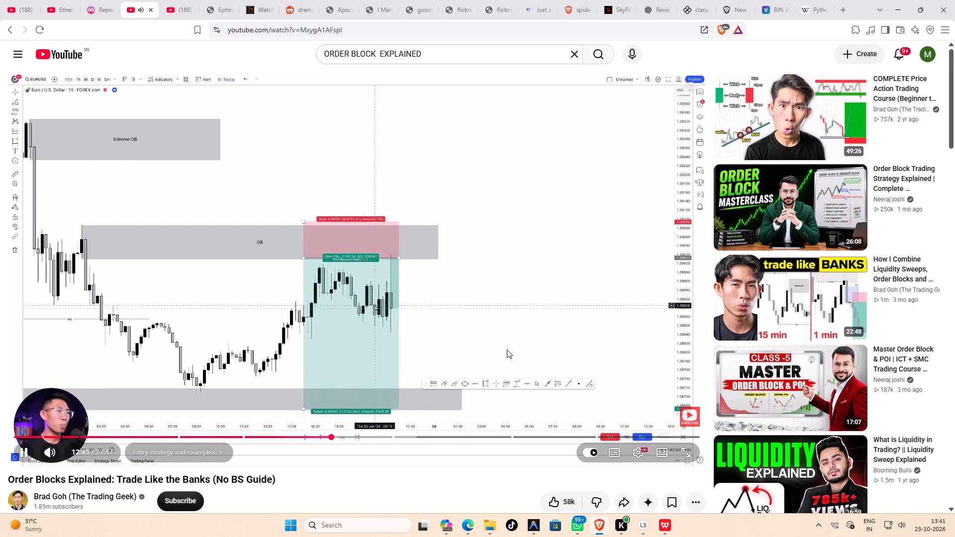
key("Right")
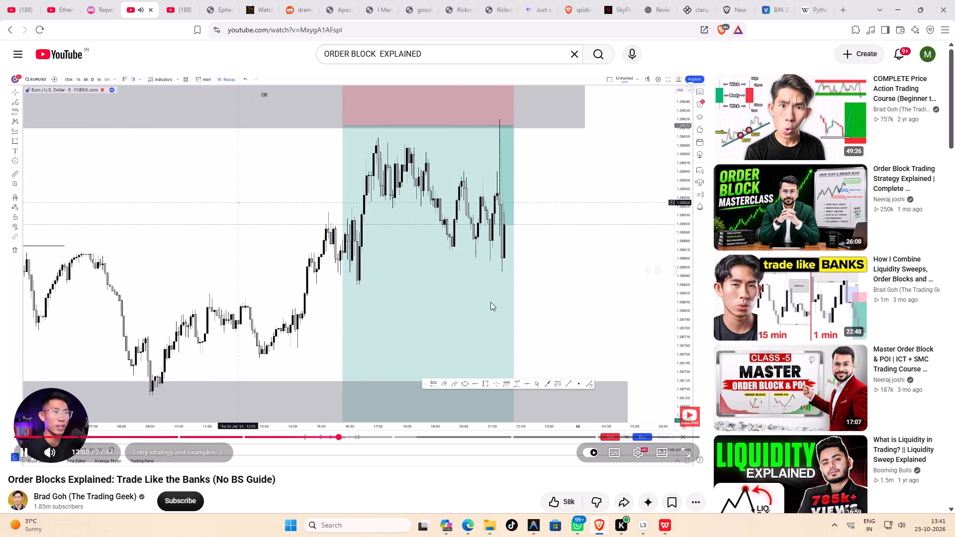
key("Right")
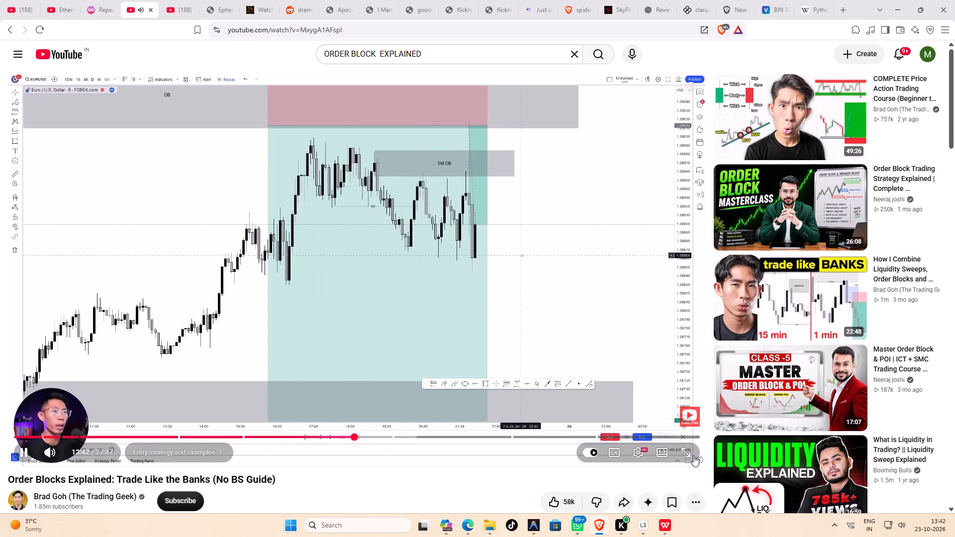
left_click(693, 455)
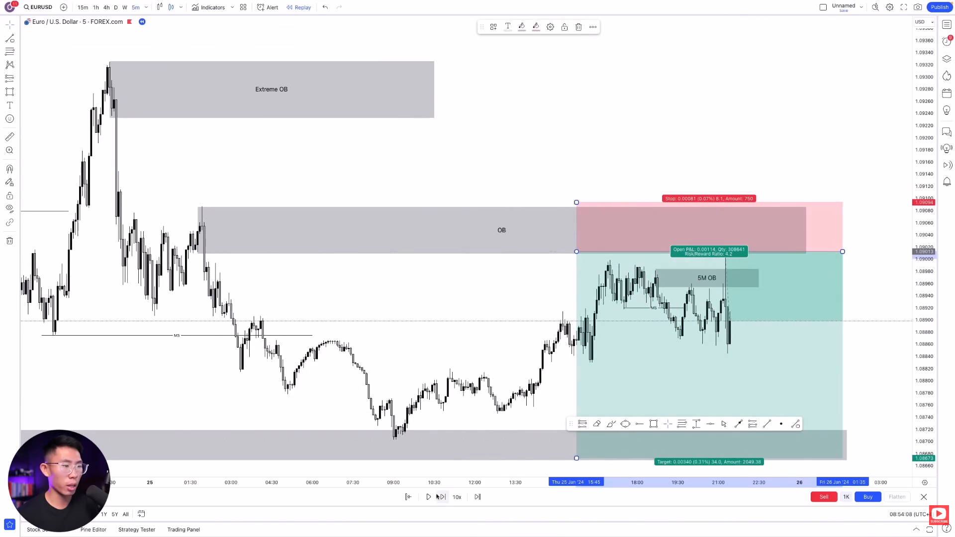
key("shift+super+s")
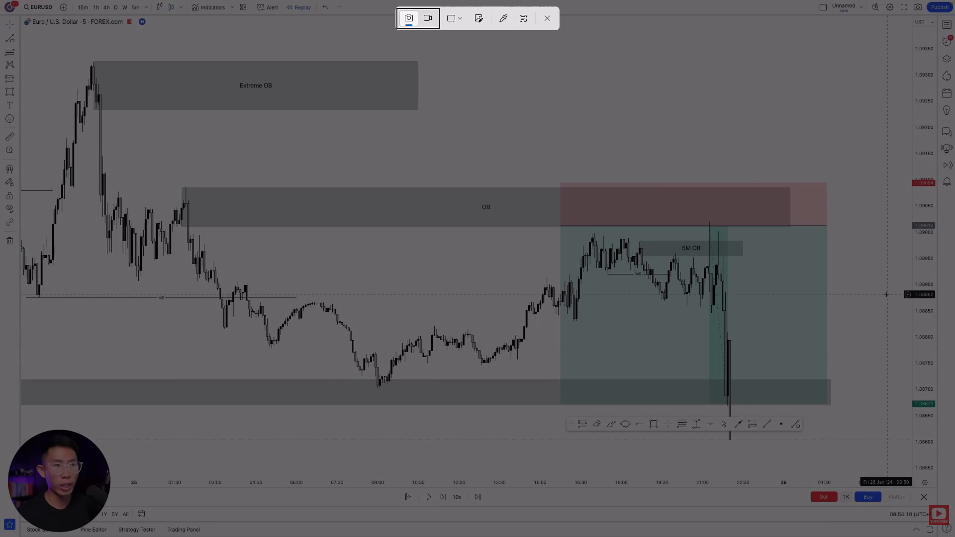
left_click_drag(4, 0, 954, 512)
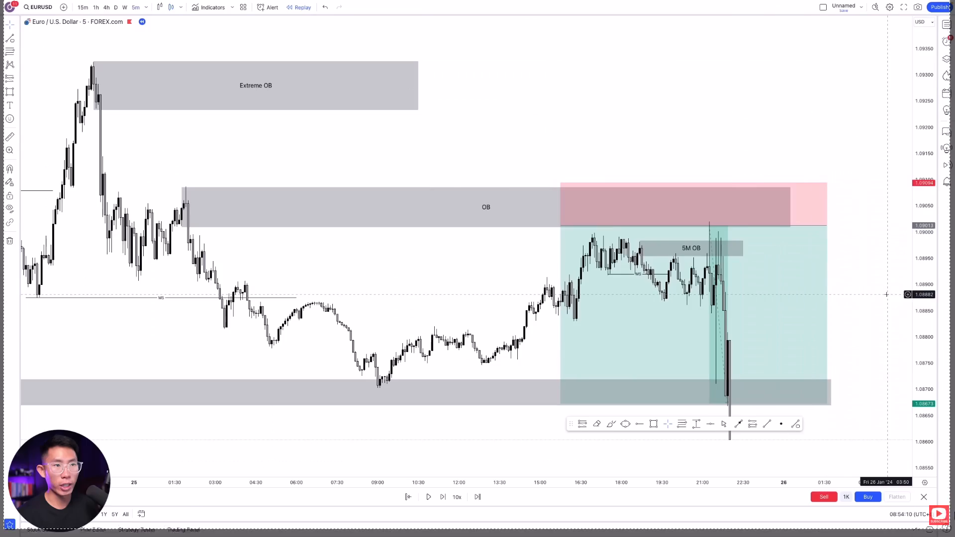
left_click_drag(954, 512, 954, 509)
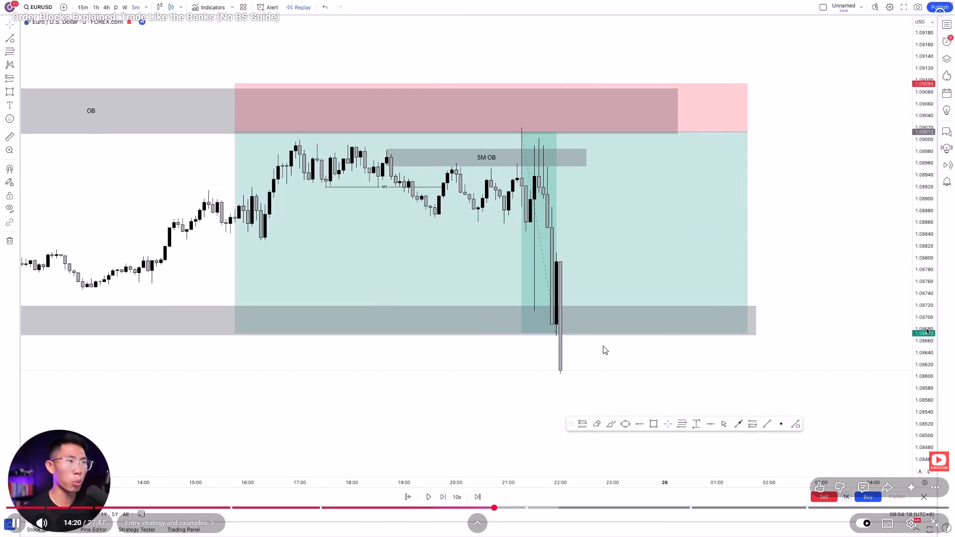
left_click(603, 346)
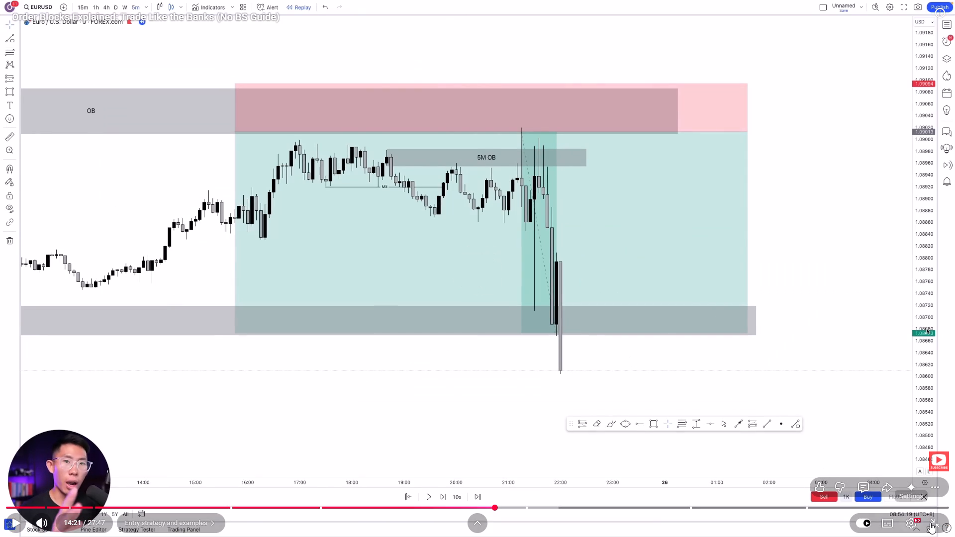
left_click(931, 522)
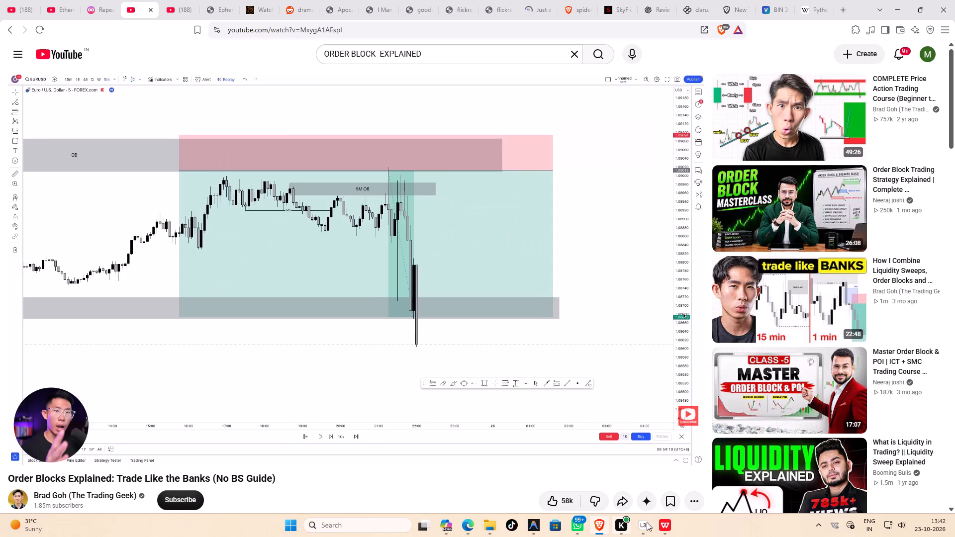
Switch to WPS Office, paste the completed-trade chart screenshot into the document, and set its text wrapping to In Front of Text.
left_click(663, 521)
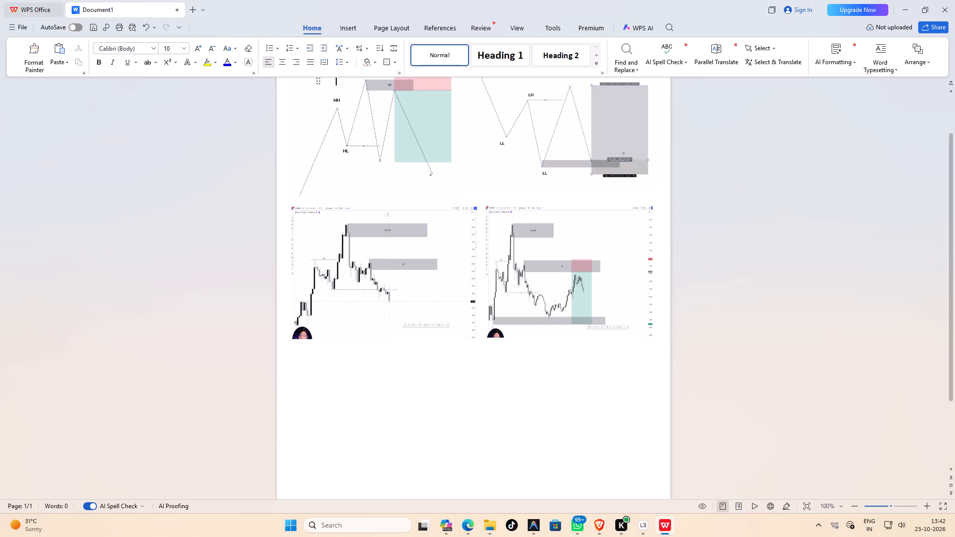
key("ctrl+v")
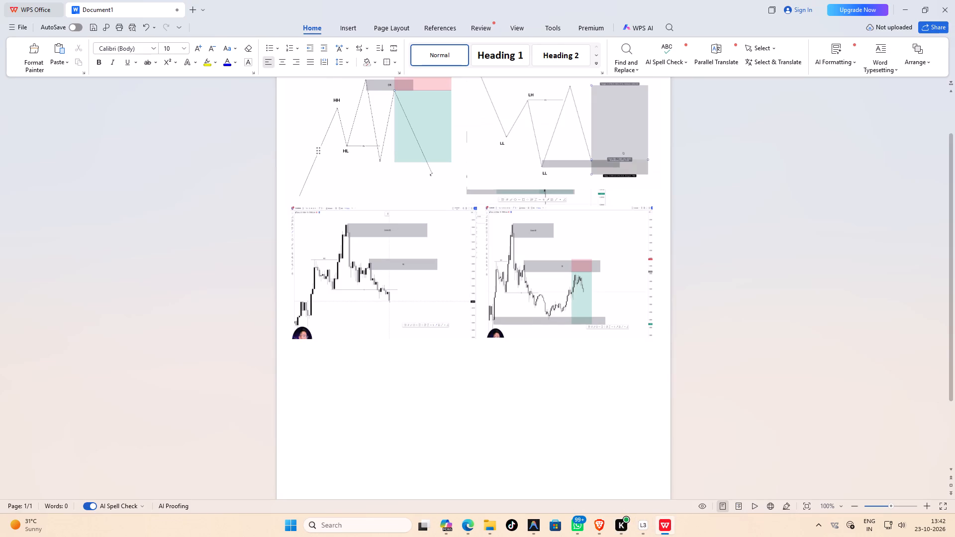
right_click(574, 201)
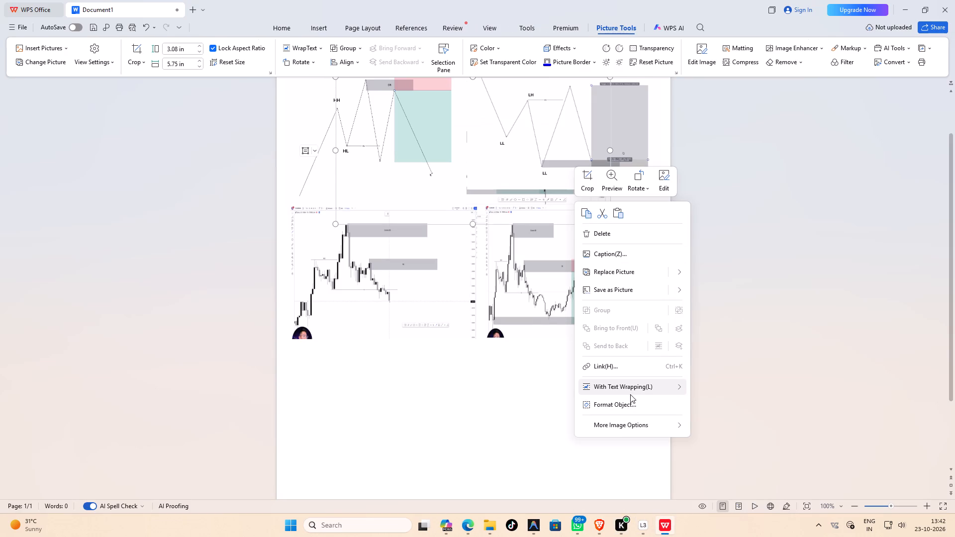
left_click(721, 456)
Move the pasted chart picture below the two EURUSD charts and align its left edge with the first chart.
left_click_drag(517, 189, 500, 407)
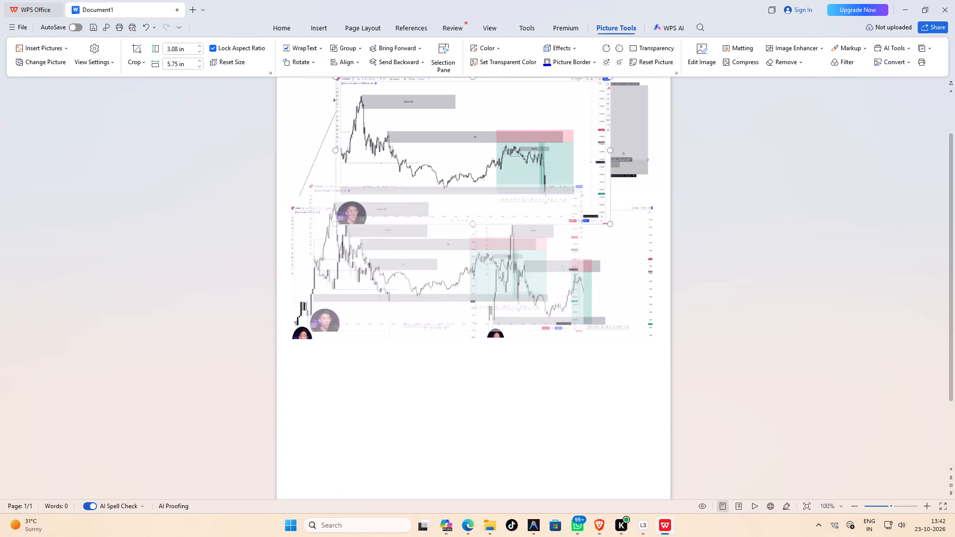
left_click_drag(500, 407, 479, 463)
scroll(705, 375, "down", 3)
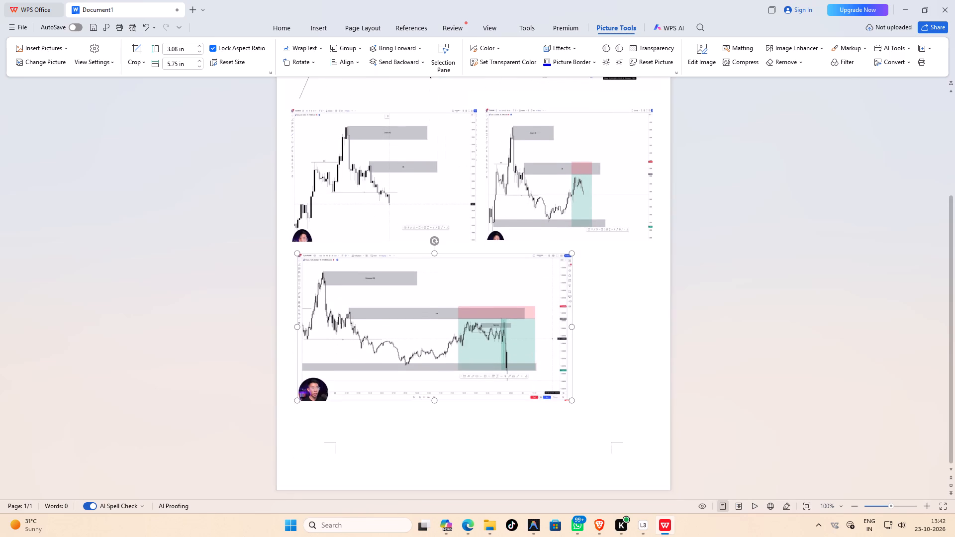
left_click_drag(508, 356, 509, 396)
left_click(421, 231)
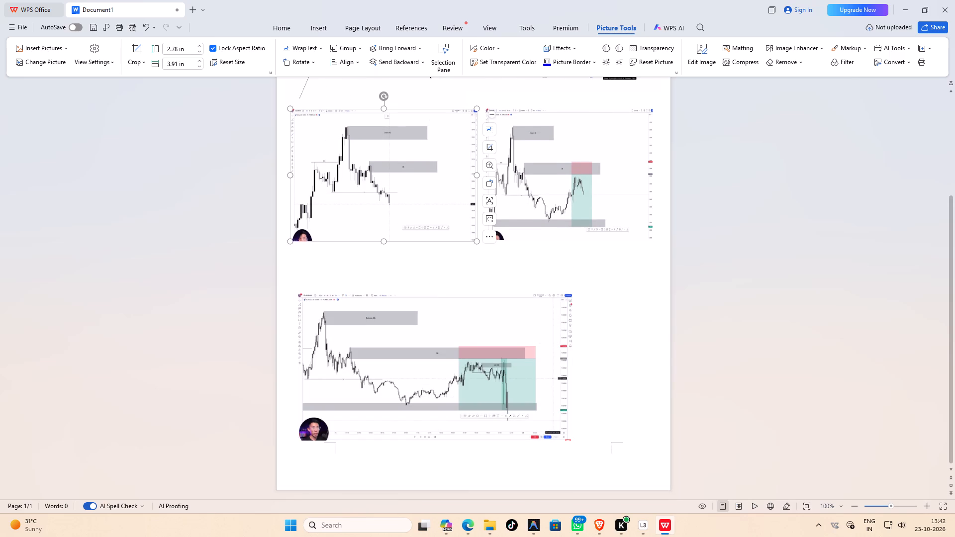
left_click_drag(461, 379, 454, 349)
left_click_drag(453, 349, 453, 344)
Draw a rectangle about 7.54 in wide and 0.57 in high below the two EURUSD charts, and move the completed-trade picture beneath it.
left_click(314, 25)
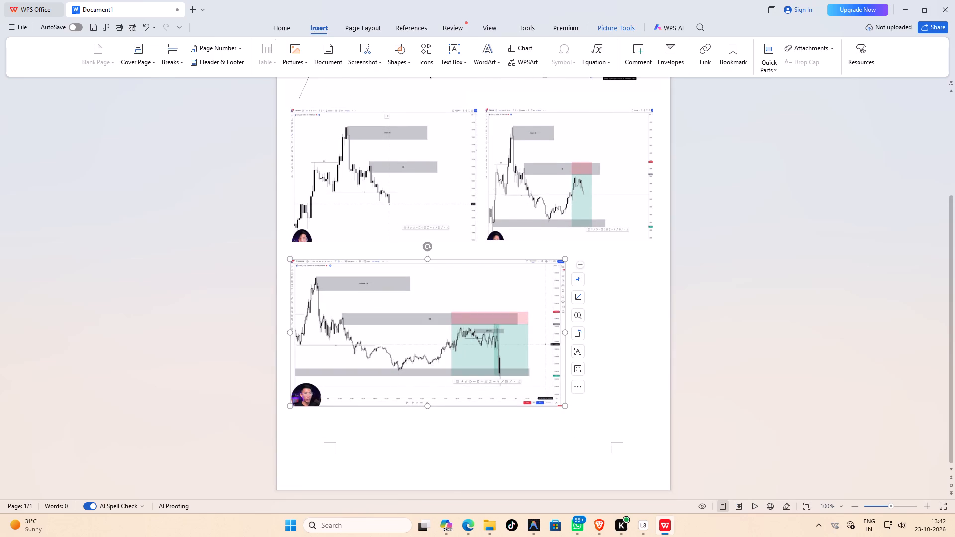
left_click(398, 47)
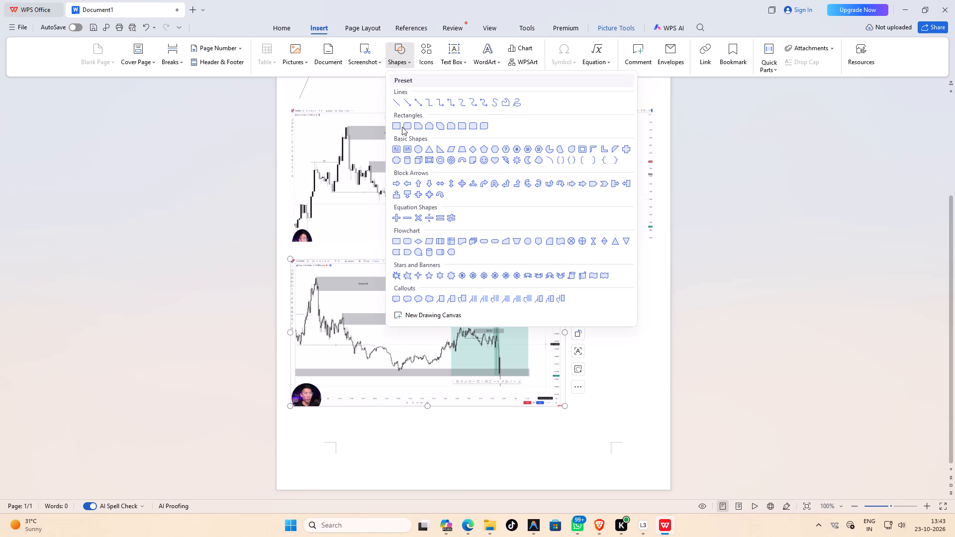
left_click(398, 125)
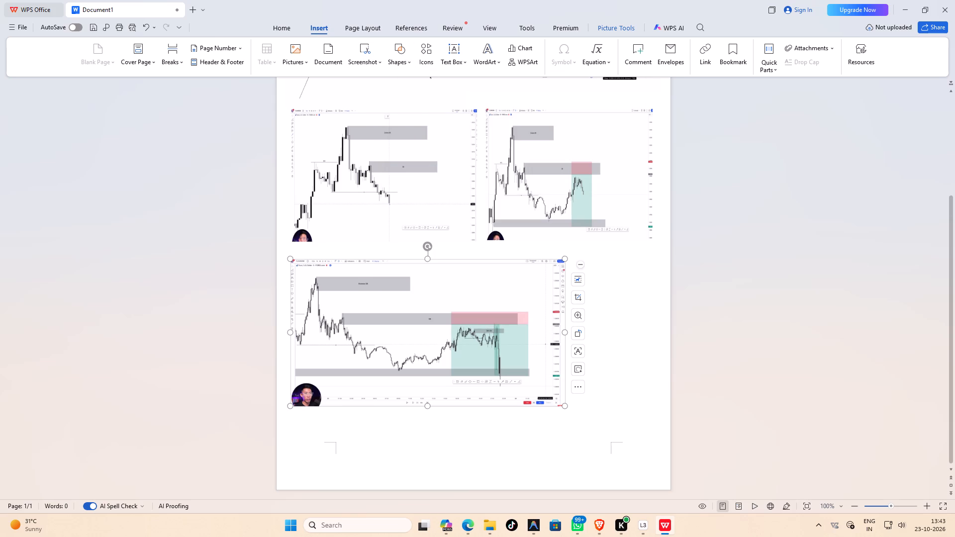
left_click_drag(296, 249, 656, 276)
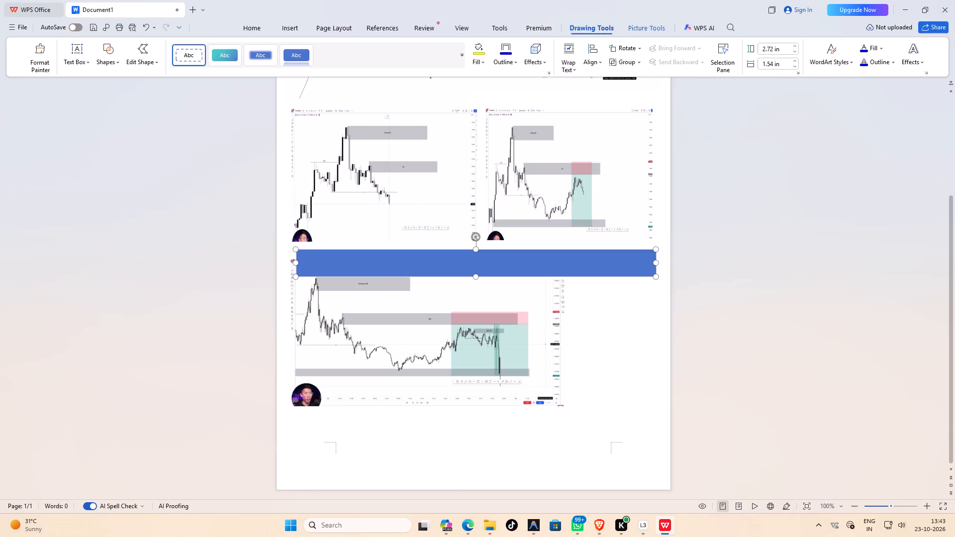
left_click_drag(479, 323, 478, 347)
Align the rectangle's left edge with the charts and widen it to about 7.60 in to span both EURUSD pictures.
left_click_drag(498, 268, 490, 268)
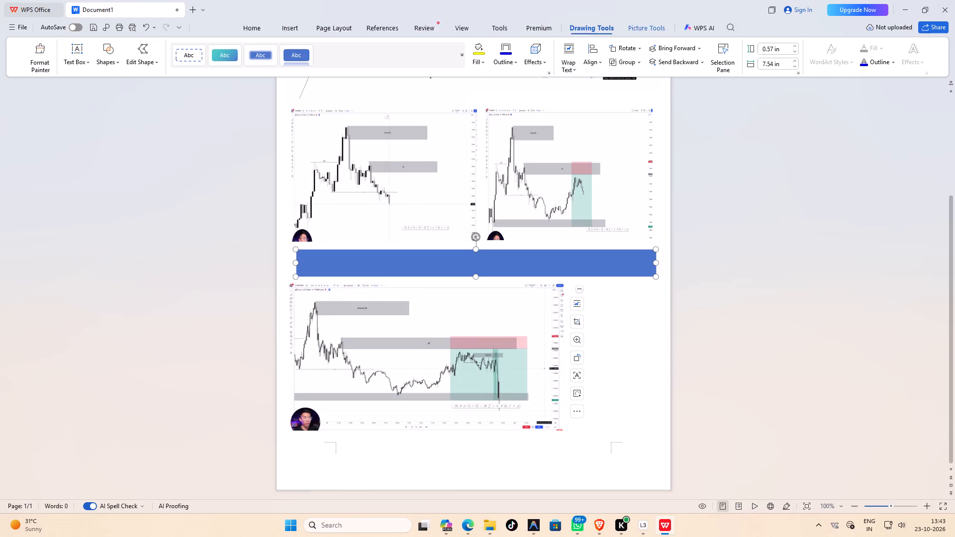
left_click_drag(490, 268, 489, 268)
left_click_drag(489, 268, 503, 269)
left_click_drag(503, 269, 493, 269)
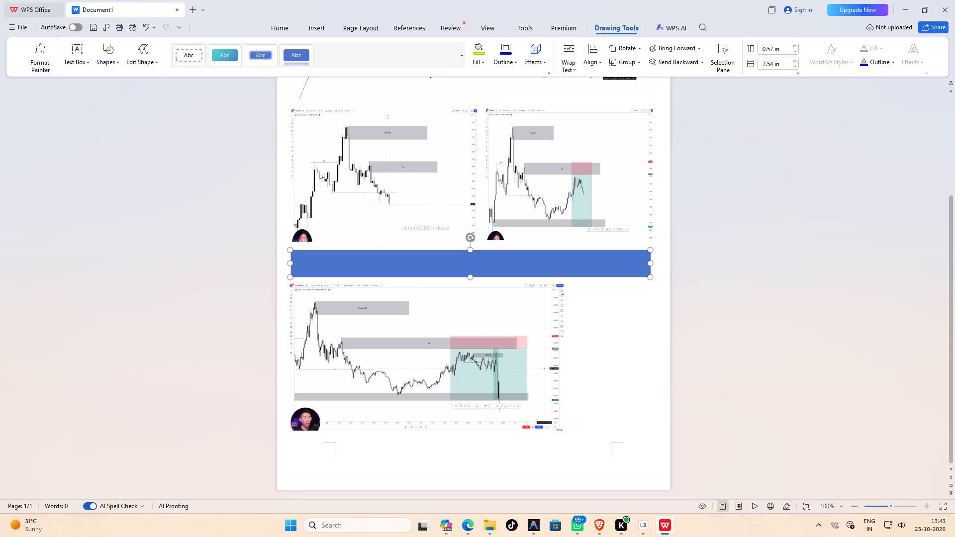
left_click(651, 265)
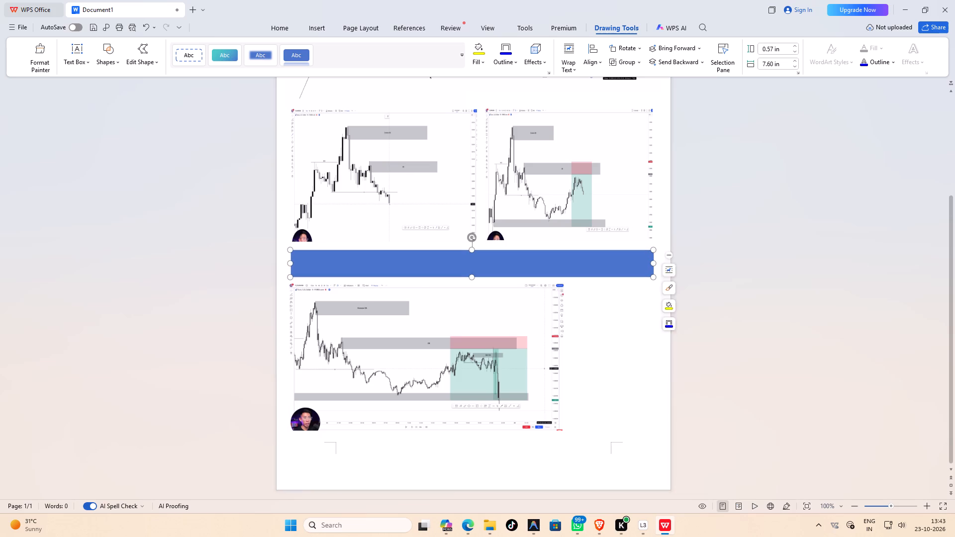
Apply the transparent shape style without fill or outline to the blue rectangle.
left_click(545, 272)
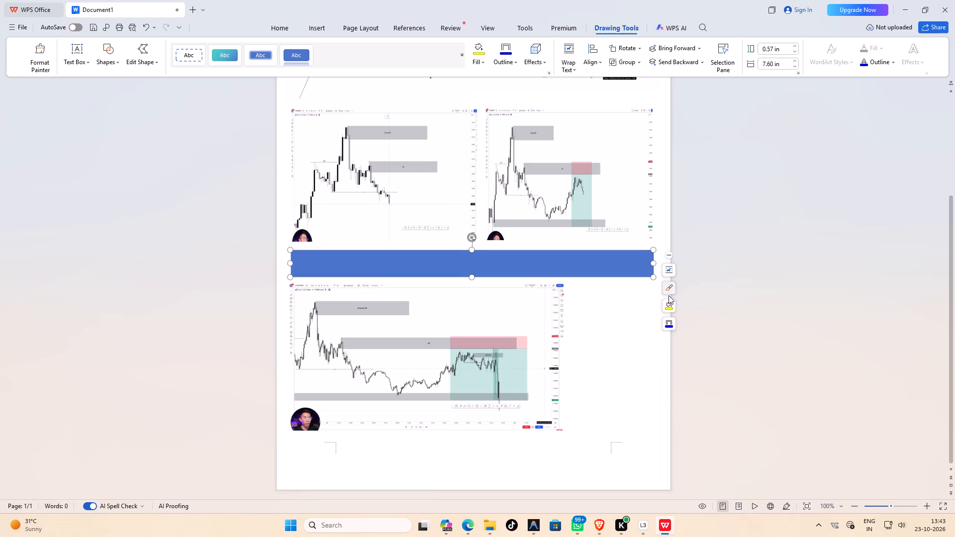
left_click(668, 289)
left_click(697, 359)
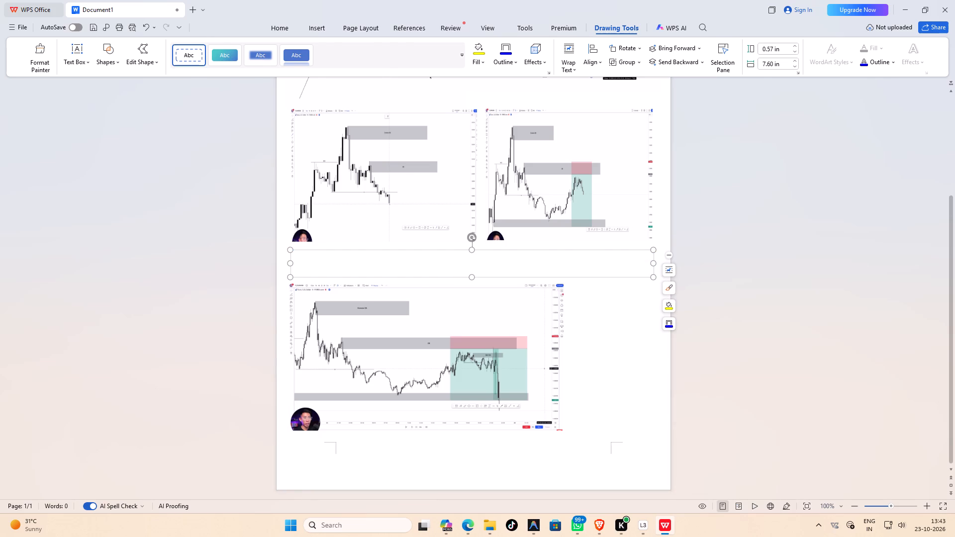
Add text to the transparent rectangle, starting the caption with the word "Marked".
left_click(431, 261)
right_click(418, 263)
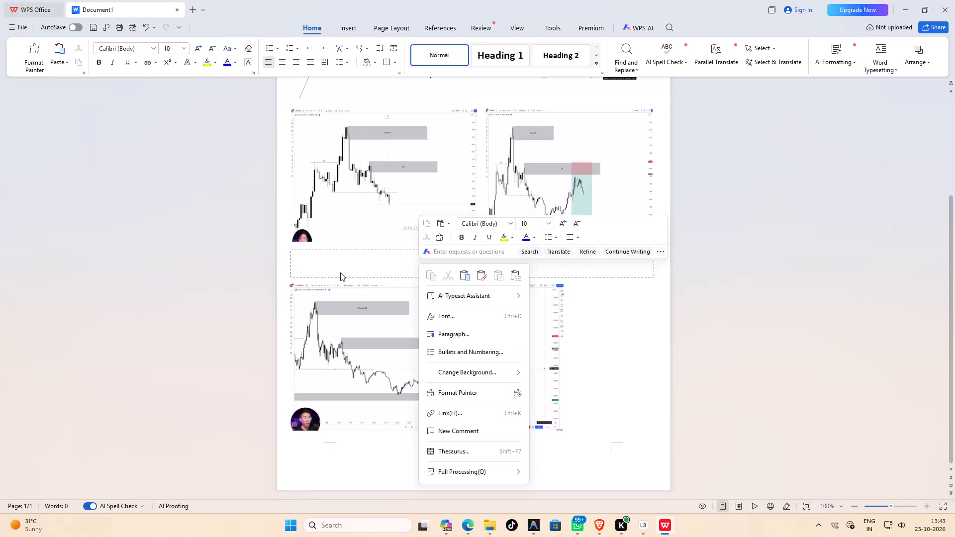
left_click(340, 272)
left_click(296, 263)
left_click(292, 264)
right_click(292, 264)
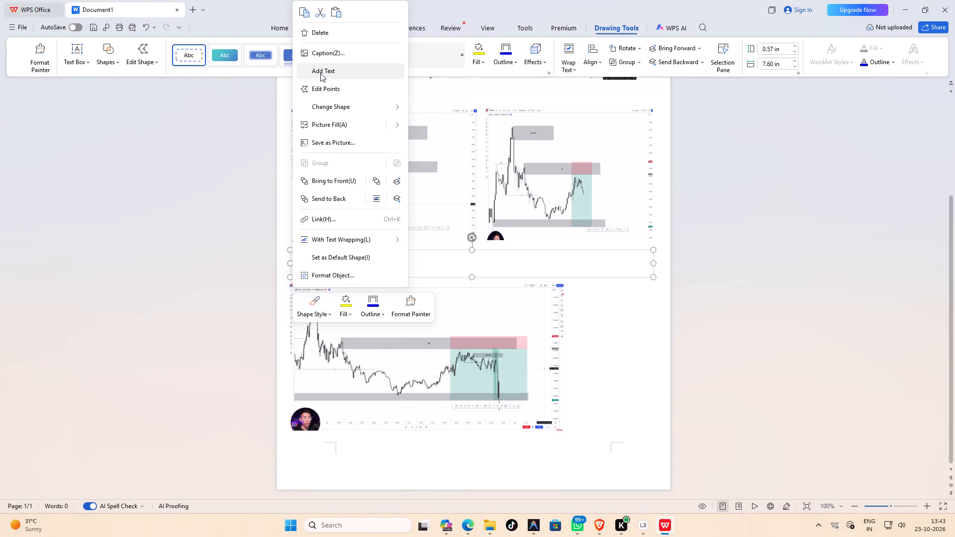
left_click(320, 73)
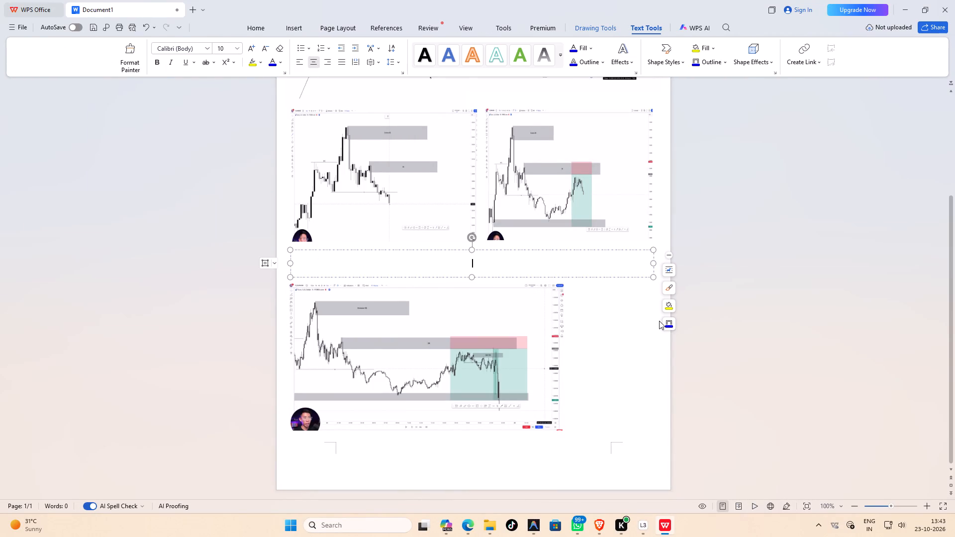
type("Ma")
type("rked")
key("space")
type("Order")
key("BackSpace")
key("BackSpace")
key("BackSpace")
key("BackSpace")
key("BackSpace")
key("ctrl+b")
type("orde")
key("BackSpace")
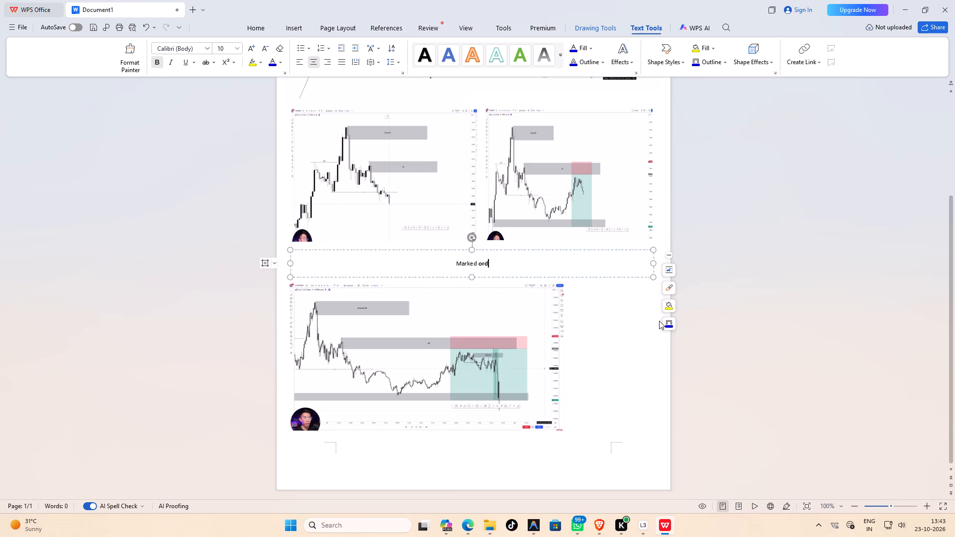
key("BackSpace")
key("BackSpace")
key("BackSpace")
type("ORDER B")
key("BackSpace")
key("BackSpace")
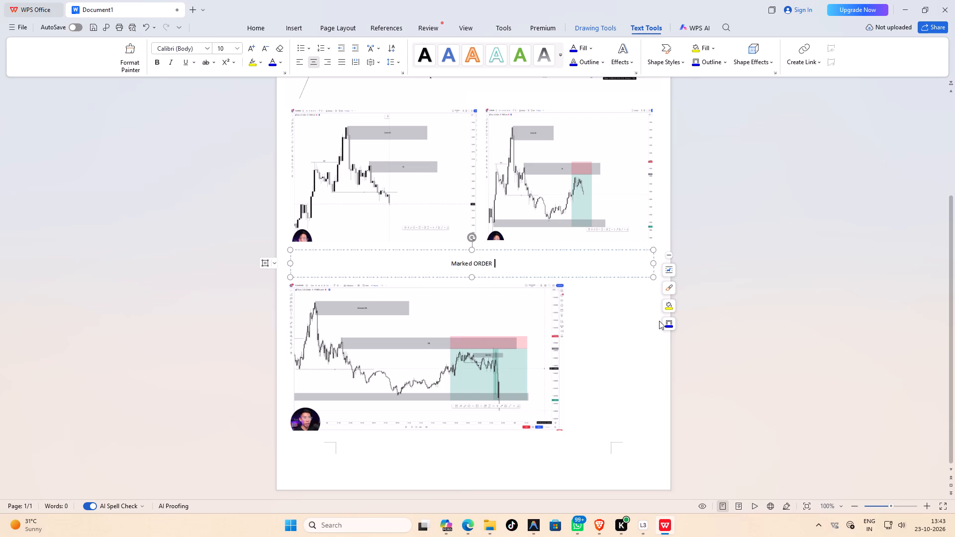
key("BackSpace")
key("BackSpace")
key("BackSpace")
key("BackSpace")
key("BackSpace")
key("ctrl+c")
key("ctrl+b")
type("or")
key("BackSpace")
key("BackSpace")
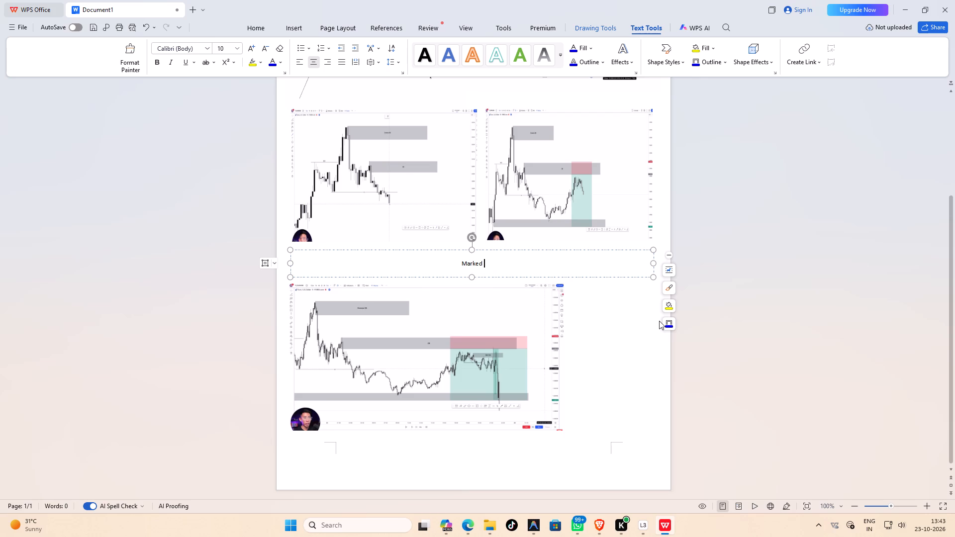
Continue the caption after "Marked" with "ORDER BLOCKS" in bold capitals.
key("ctrl+b")
type("ORDER")
key("space")
type("BLOCKLS")
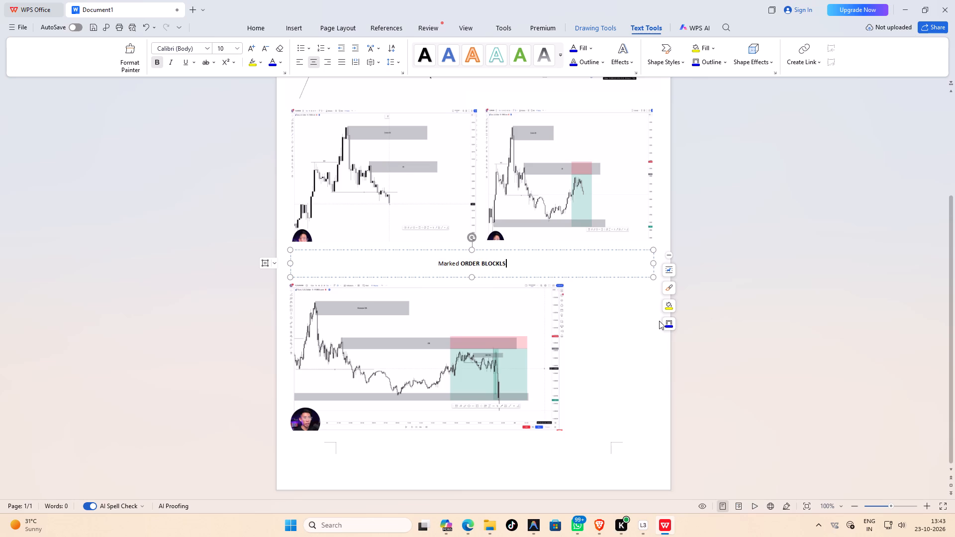
key("BackSpace")
key("BackSpace")
type("S ON HIGHE")
key("BackSpace")
key("BackSpace")
key("BackSpace")
key("BackSpace")
key("BackSpace")
key("BackSpace")
key("BackSpace")
key("BackSpace")
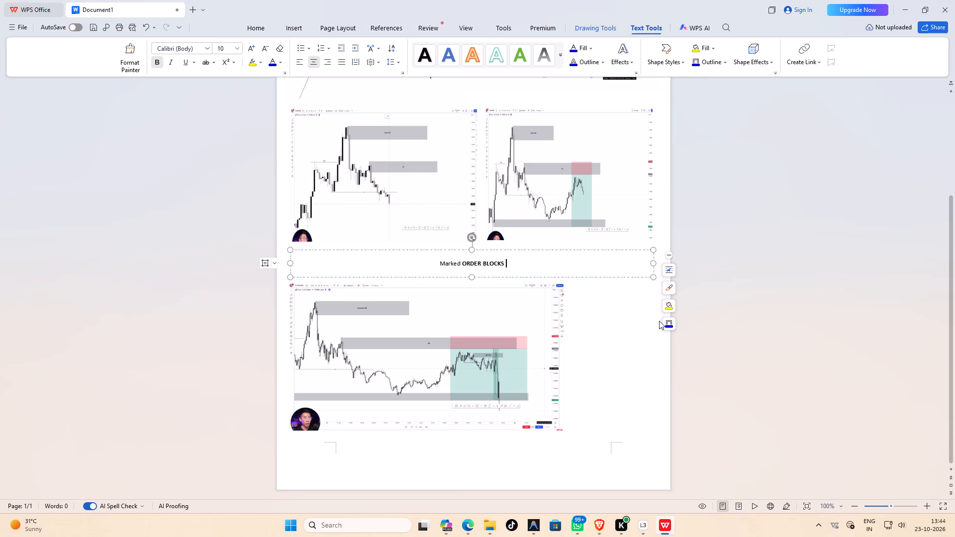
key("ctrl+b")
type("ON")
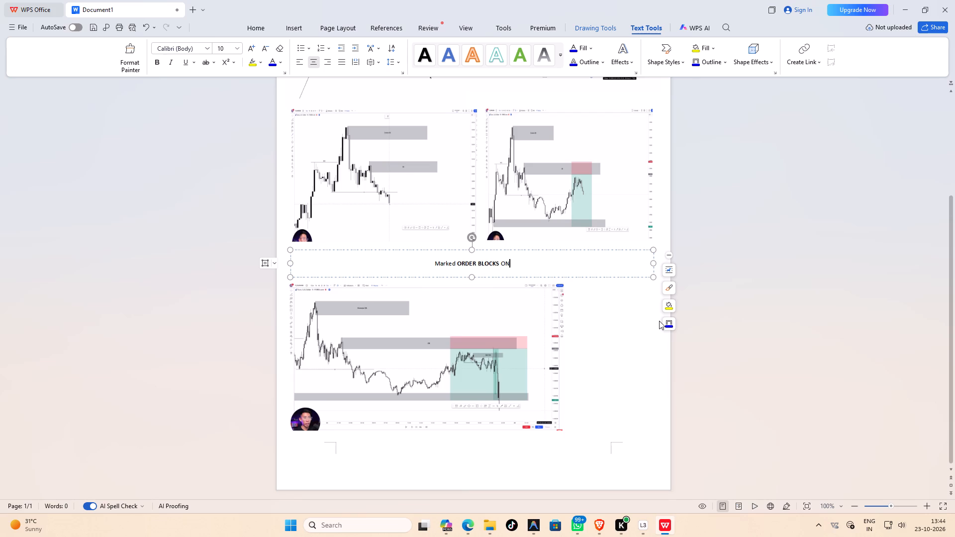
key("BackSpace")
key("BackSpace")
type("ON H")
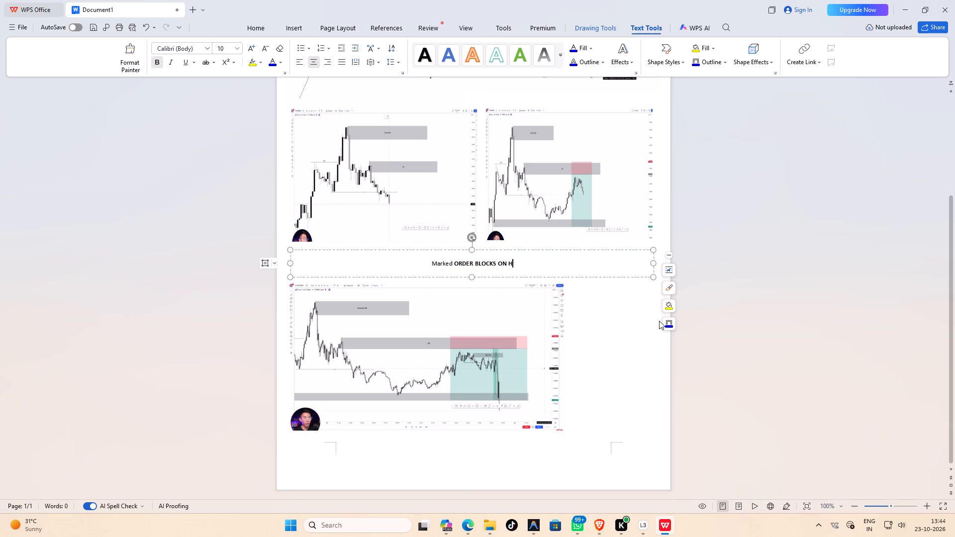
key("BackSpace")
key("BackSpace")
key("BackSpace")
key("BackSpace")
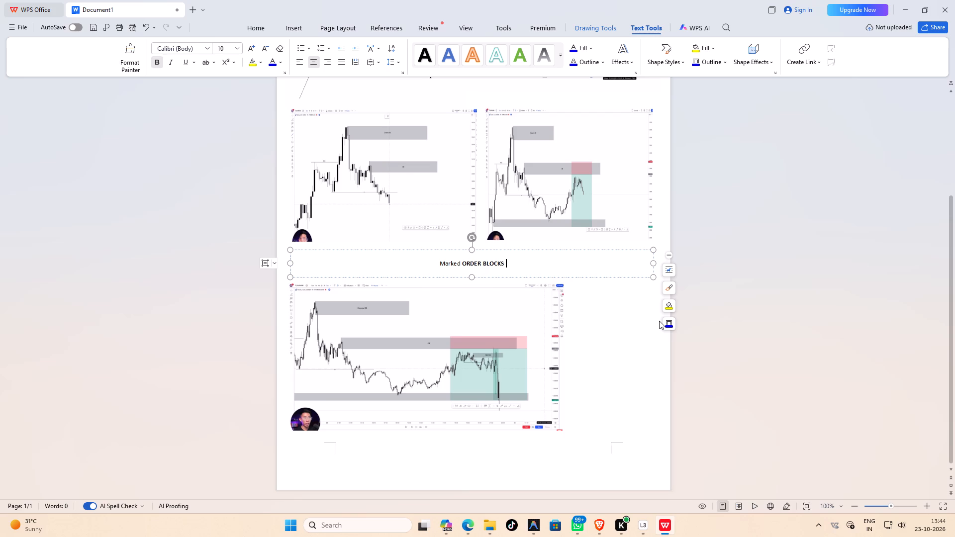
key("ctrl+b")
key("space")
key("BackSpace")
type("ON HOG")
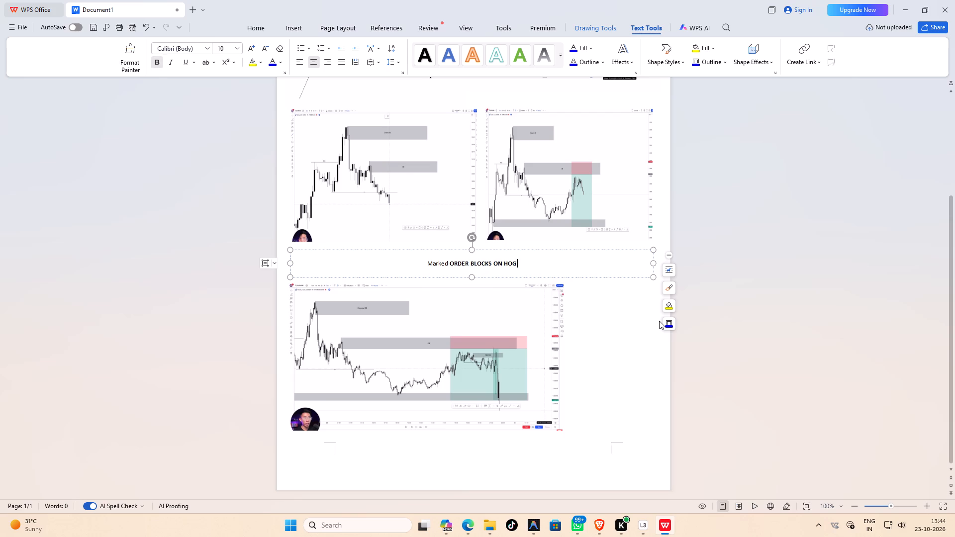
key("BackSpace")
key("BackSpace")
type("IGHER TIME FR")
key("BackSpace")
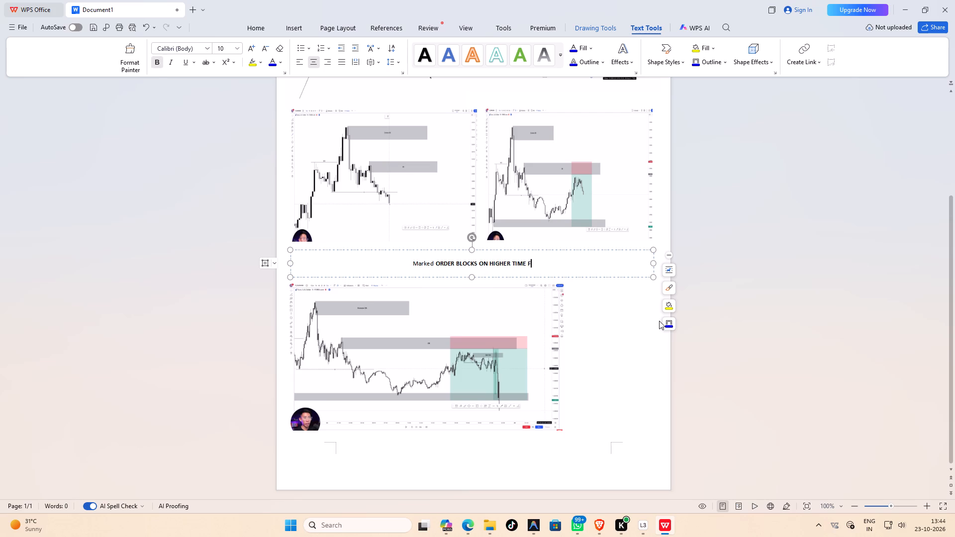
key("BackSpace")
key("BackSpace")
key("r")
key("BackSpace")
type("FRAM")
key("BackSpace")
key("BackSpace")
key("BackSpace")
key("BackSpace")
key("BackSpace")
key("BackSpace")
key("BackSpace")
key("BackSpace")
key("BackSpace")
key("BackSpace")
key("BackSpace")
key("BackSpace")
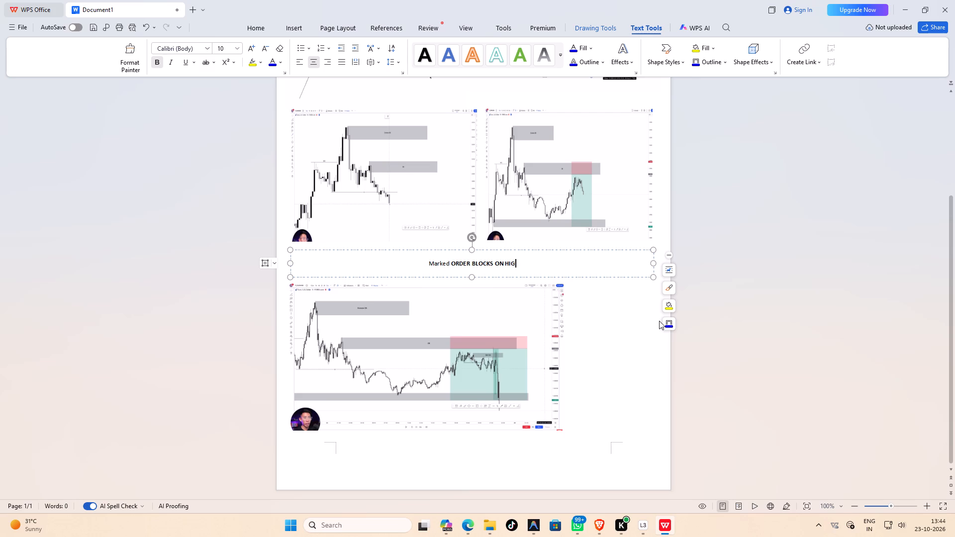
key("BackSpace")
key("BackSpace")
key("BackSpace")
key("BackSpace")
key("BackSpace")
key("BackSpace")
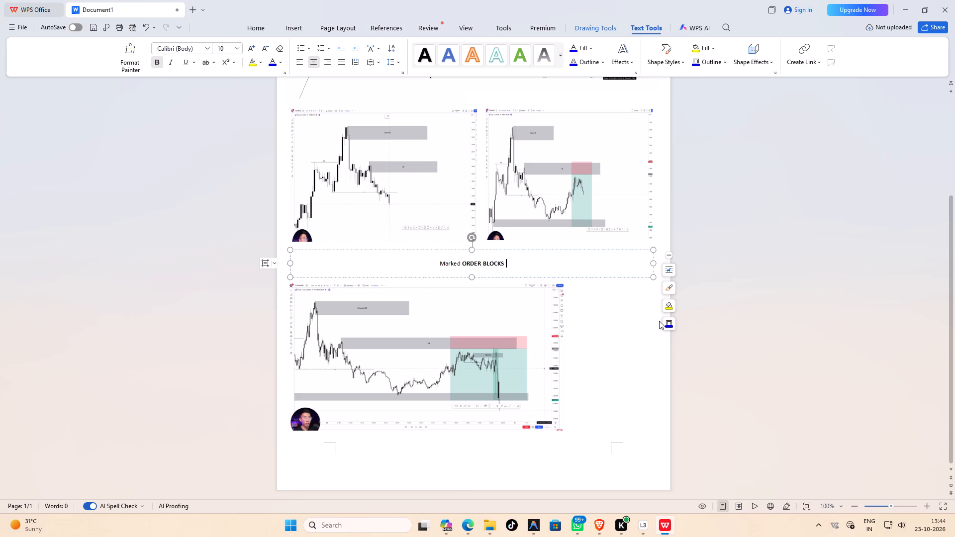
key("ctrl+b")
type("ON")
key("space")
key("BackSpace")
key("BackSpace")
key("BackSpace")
Continue the caption in regular, non-bold text with "on higher timeframe usually 15m for analysis and".
key("ctrl+b")
type("on higjr")
key("BackSpace")
key("BackSpace")
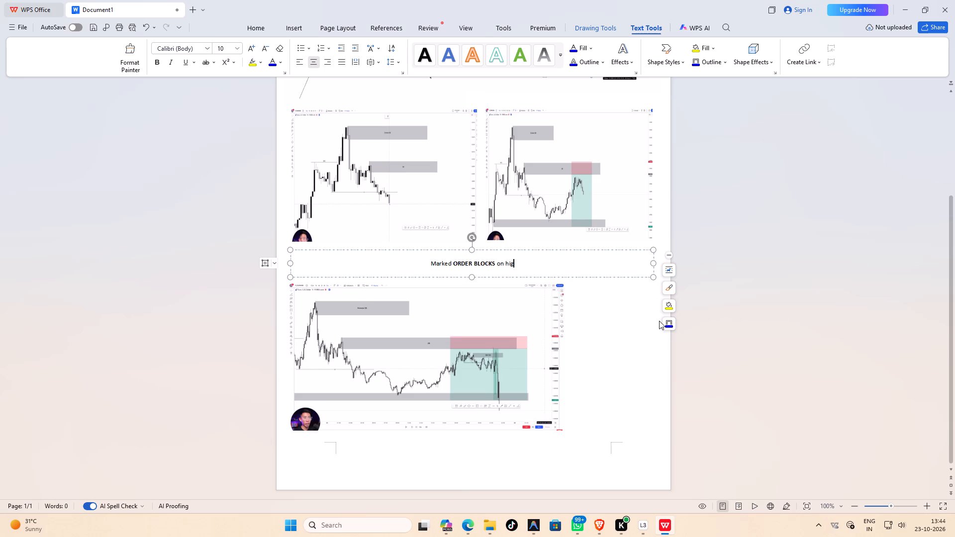
type("her timeframe")
key("space")
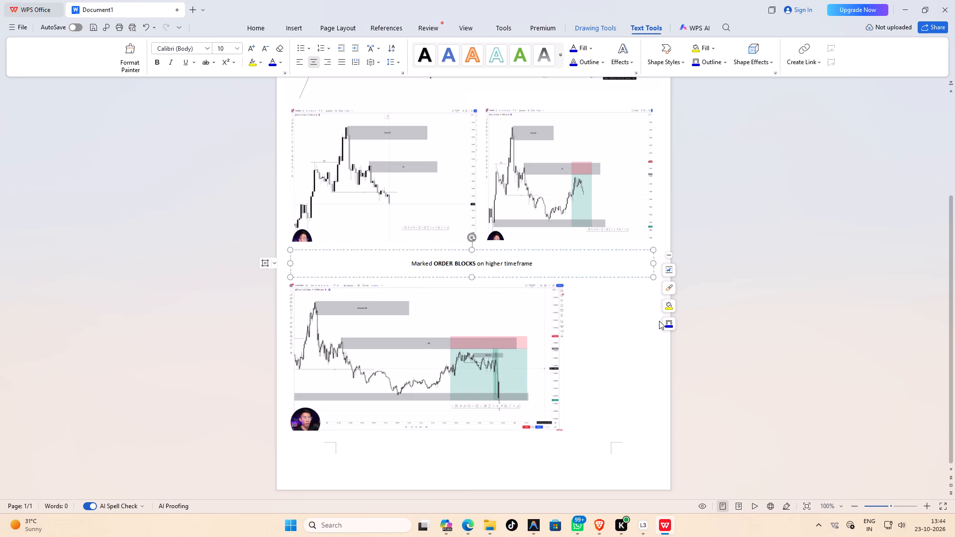
type("usually 15 m")
key("BackSpace")
key("BackSpace")
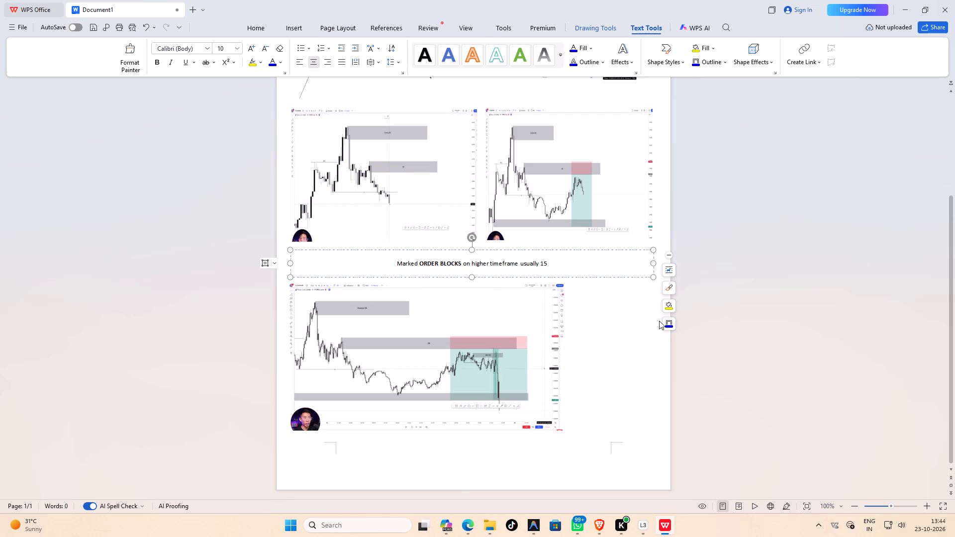
type("m for analysis and")
key("space")
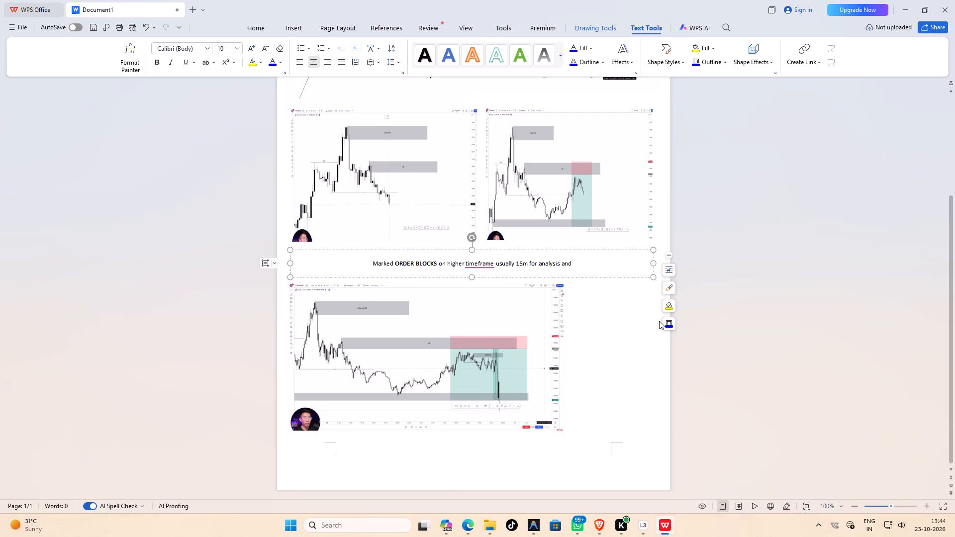
Extend the caption with the regular text "then market another seeing".
type("then")
key("space")
type("markey")
key("space")
key("BackSpace")
key("BackSpace")
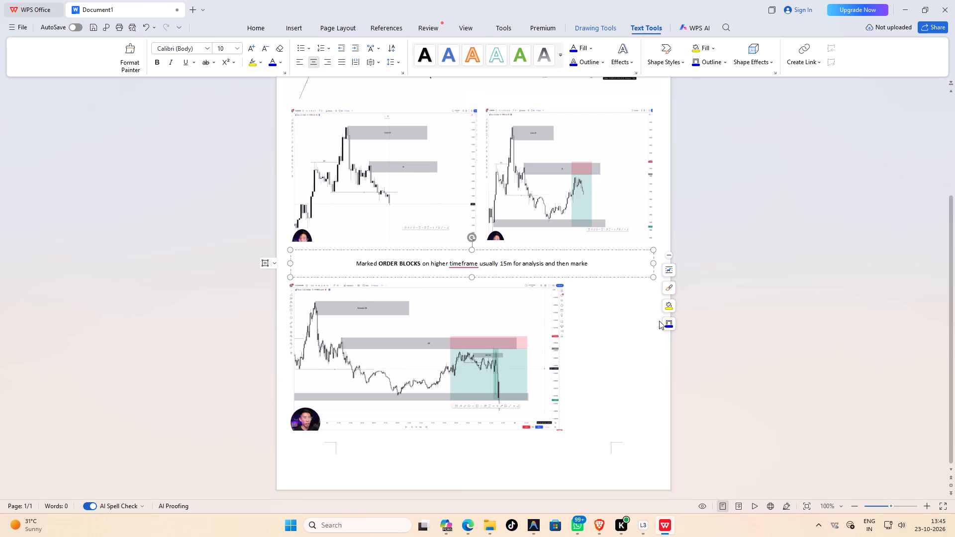
type("t another seeing")
key("space")
key("b")
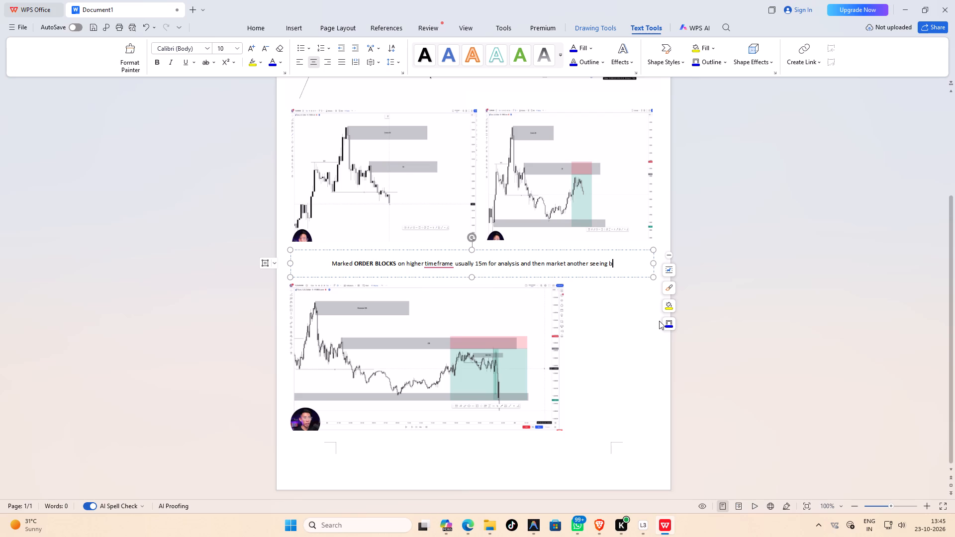
key("BackSpace")
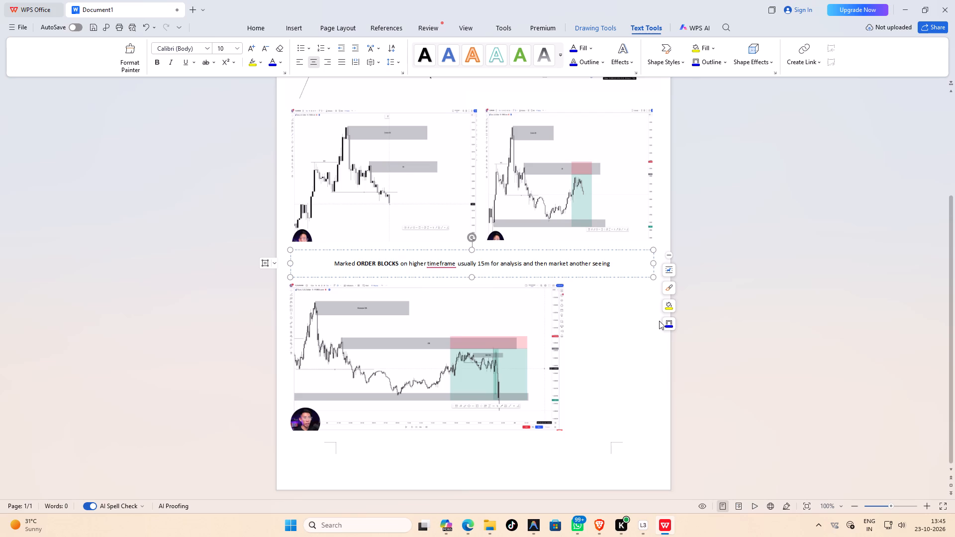
Continue the caption after "seeing" with "BOS AND MSS" in bold capitals.
key("ctrl+b")
key("b")
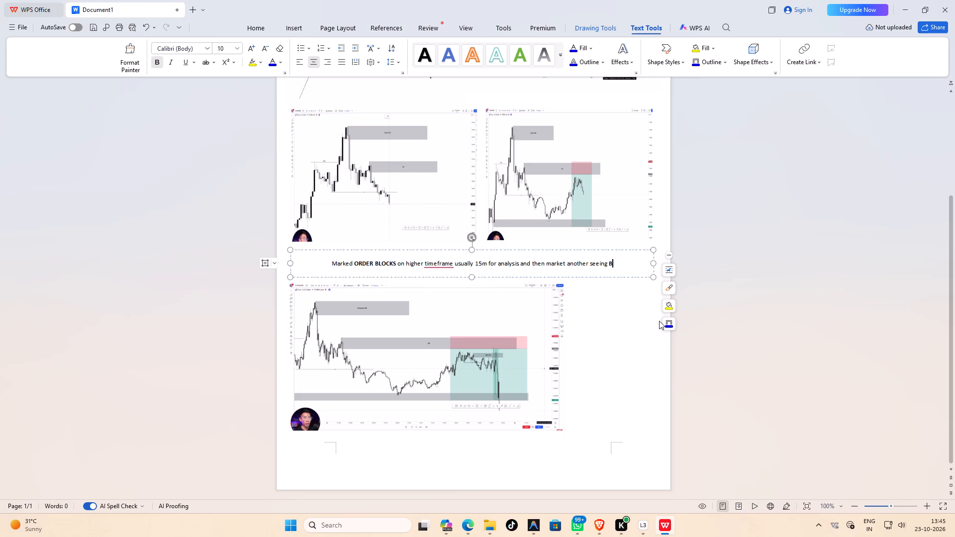
type("OS AND")
key("space")
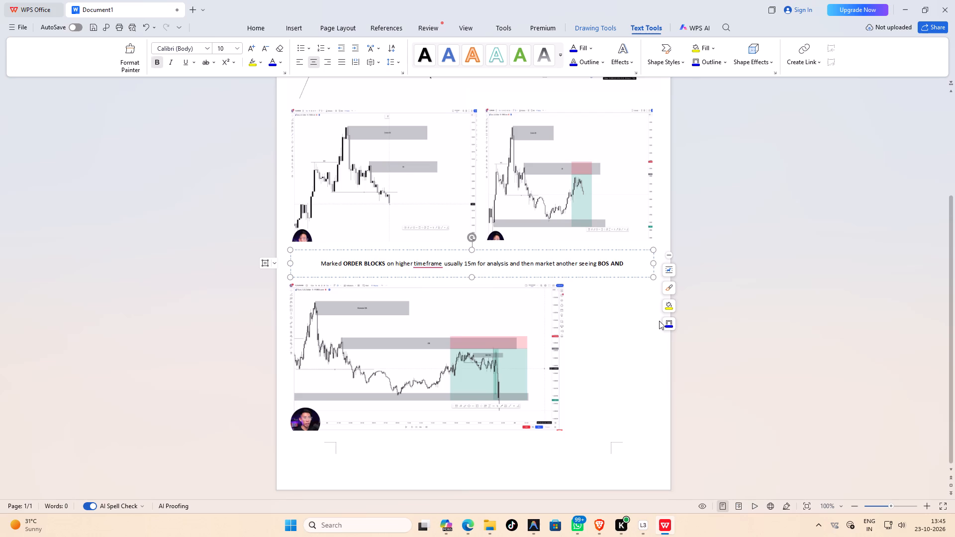
type("MSS")
key("space")
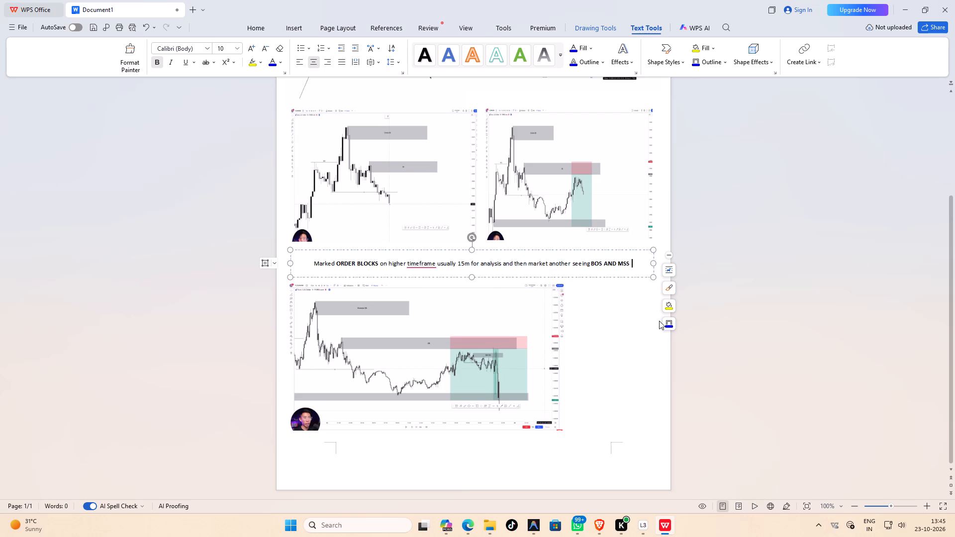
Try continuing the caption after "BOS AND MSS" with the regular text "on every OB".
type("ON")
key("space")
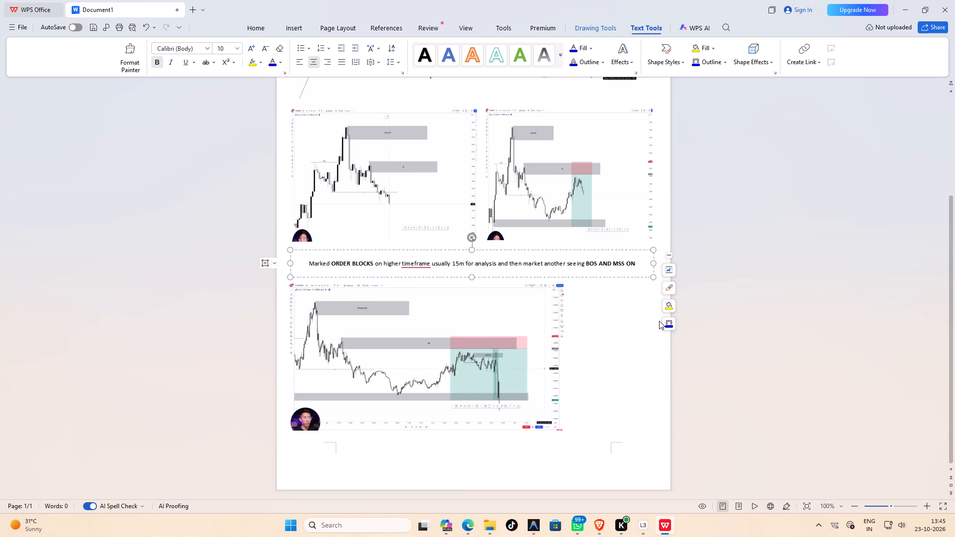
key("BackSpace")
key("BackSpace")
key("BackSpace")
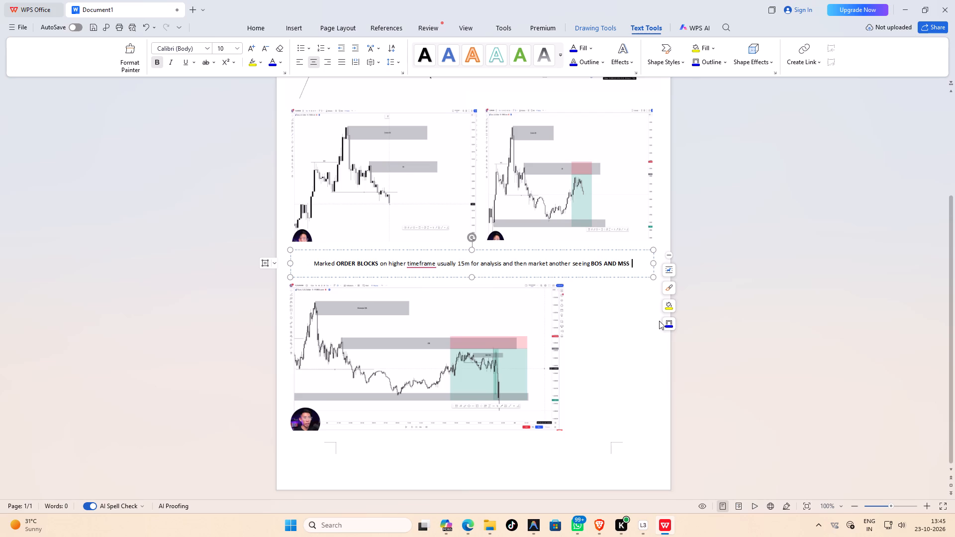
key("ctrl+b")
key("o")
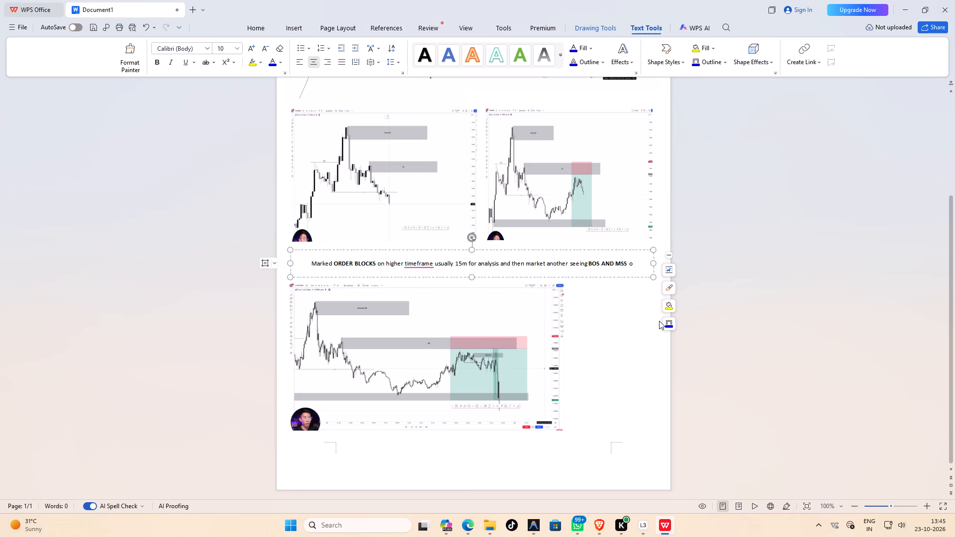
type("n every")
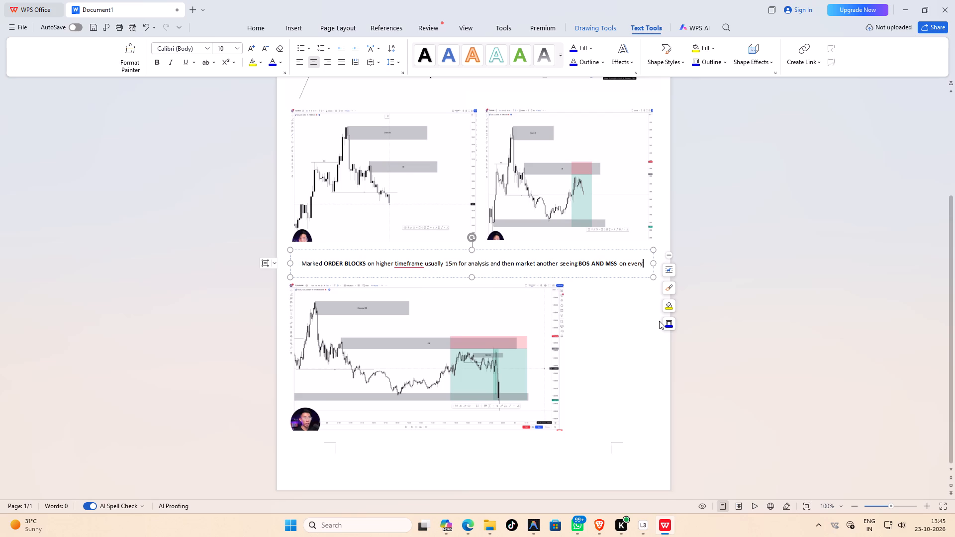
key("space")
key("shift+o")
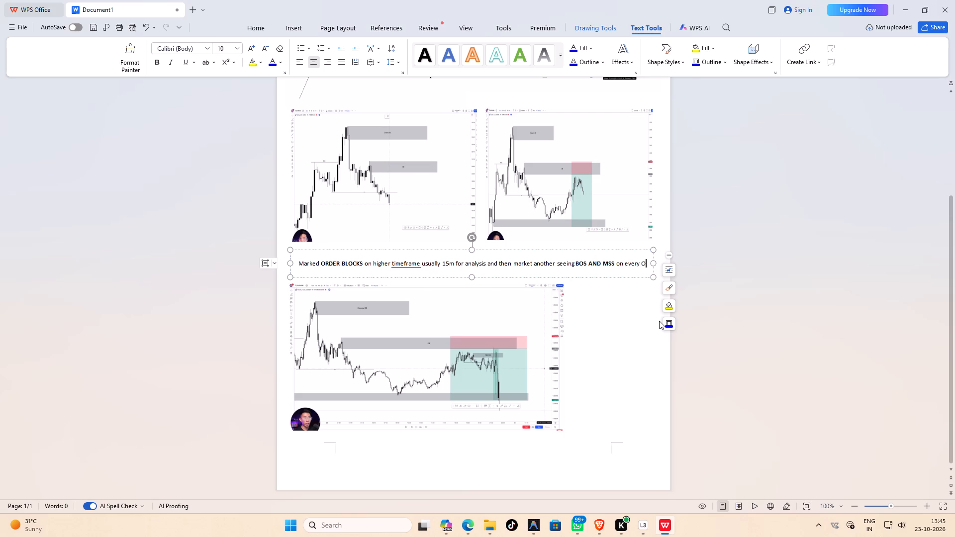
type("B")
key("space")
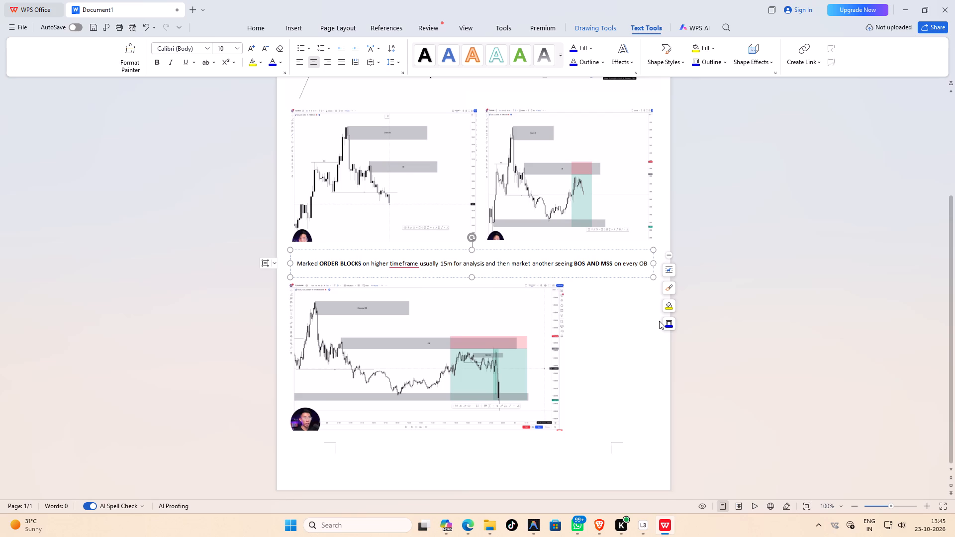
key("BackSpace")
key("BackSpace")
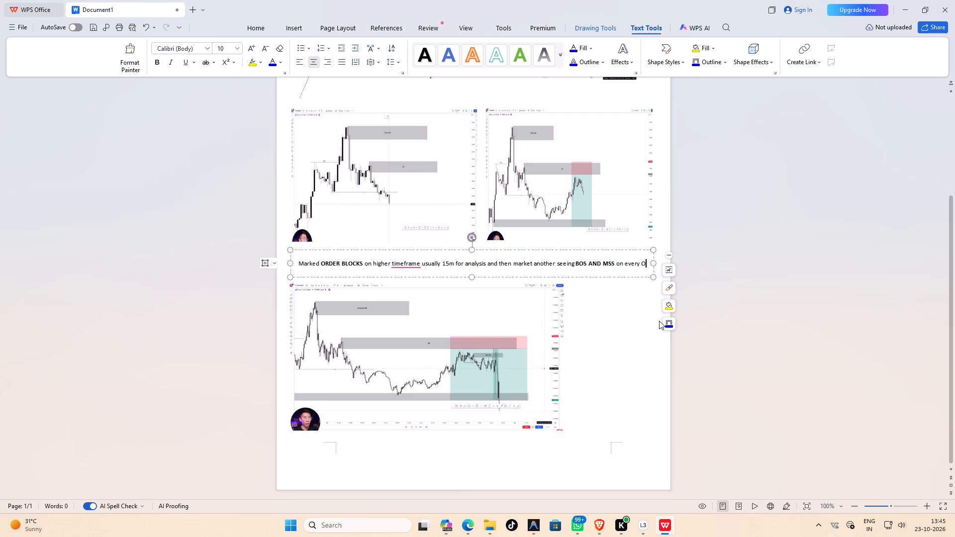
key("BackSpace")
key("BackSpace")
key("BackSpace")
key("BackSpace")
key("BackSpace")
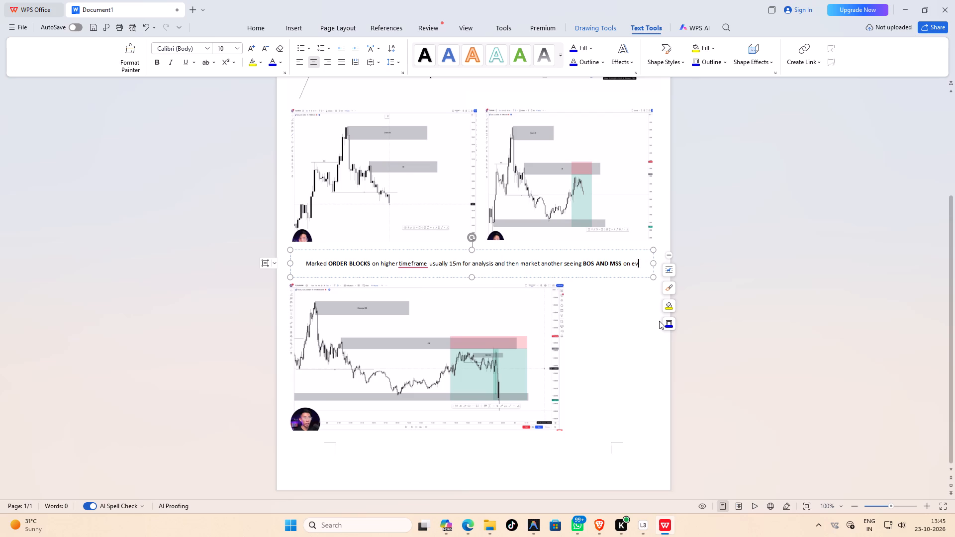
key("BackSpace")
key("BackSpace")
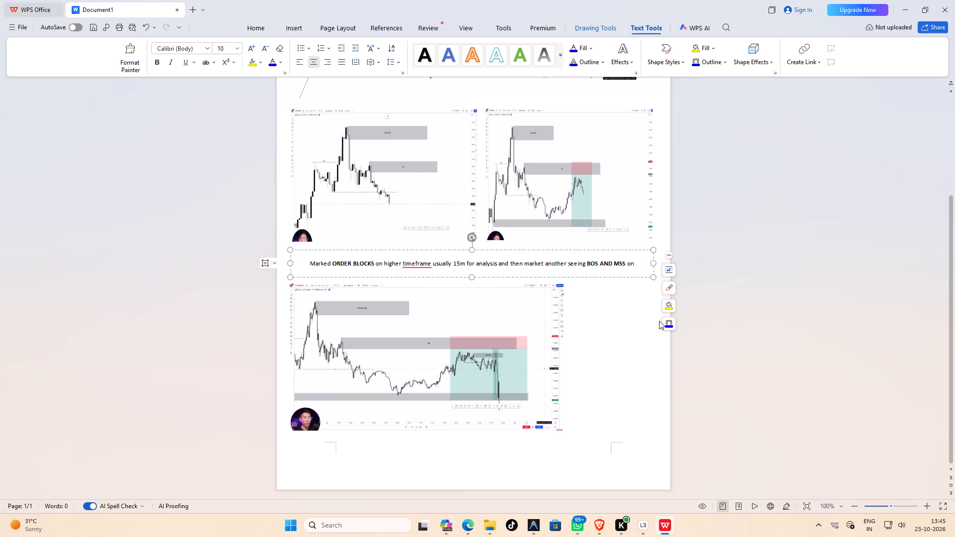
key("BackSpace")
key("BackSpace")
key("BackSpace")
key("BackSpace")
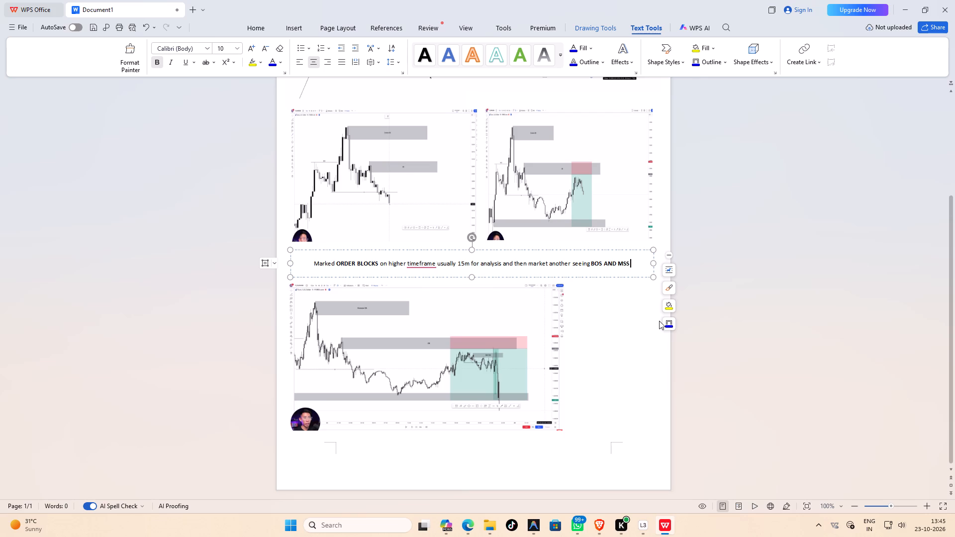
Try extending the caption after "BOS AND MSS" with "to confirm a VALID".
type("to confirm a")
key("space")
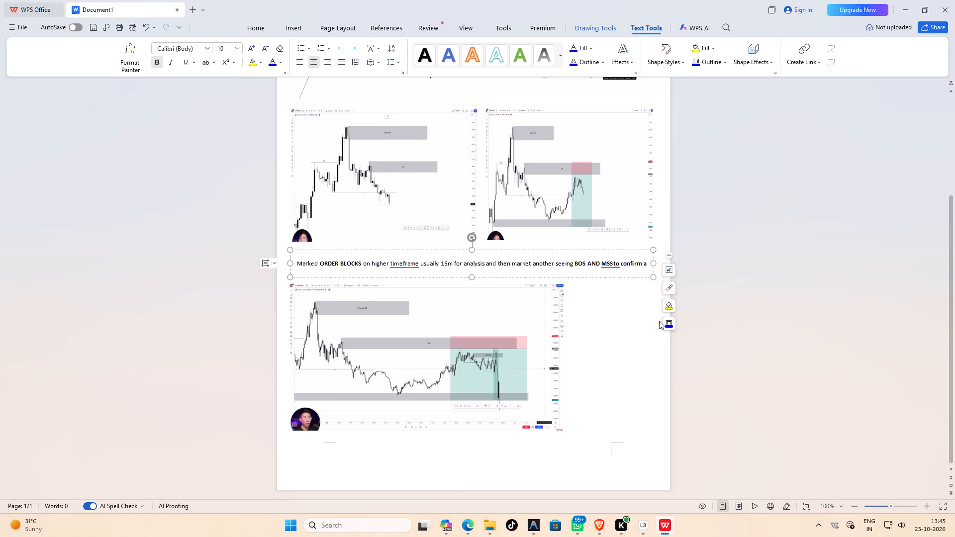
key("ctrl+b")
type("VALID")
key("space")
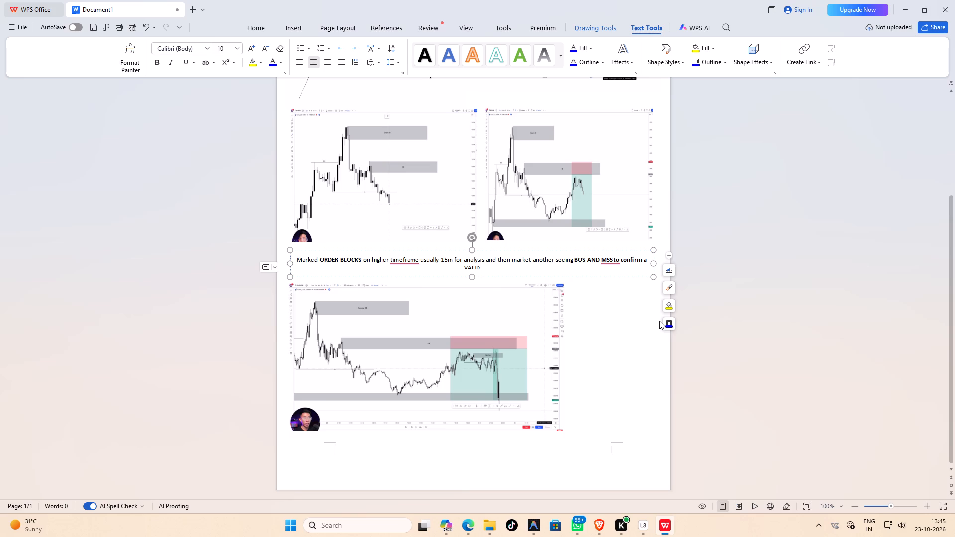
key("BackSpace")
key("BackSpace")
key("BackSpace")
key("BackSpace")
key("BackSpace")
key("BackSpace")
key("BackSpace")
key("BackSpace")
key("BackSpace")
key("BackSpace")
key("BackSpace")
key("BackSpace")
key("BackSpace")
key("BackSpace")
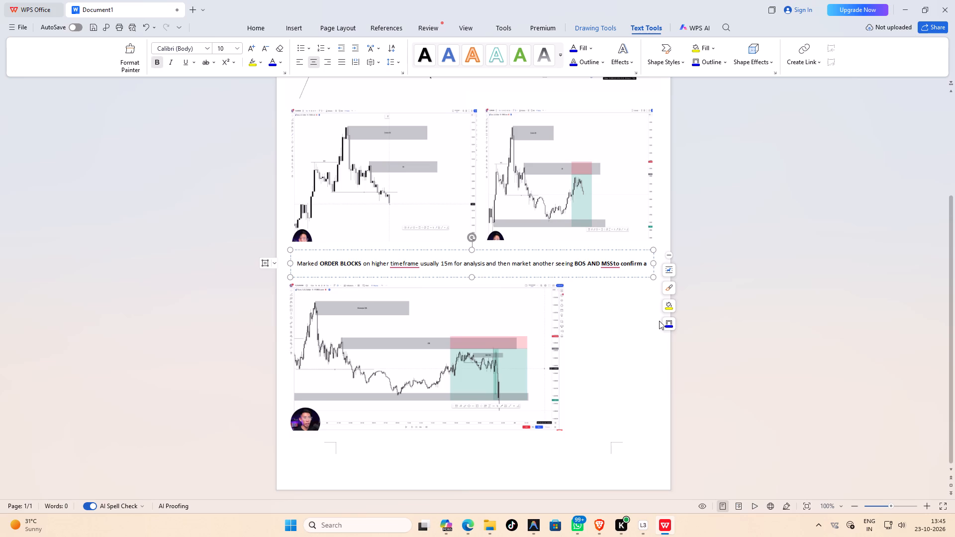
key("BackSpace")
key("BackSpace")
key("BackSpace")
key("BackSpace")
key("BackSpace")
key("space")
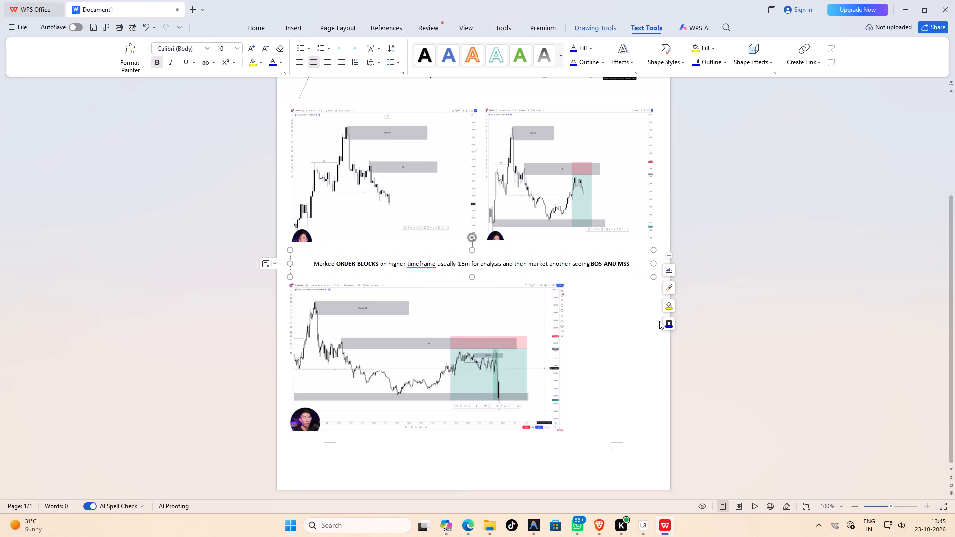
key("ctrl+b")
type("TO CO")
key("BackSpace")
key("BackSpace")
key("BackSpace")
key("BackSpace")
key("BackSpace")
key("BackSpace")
Continue the caption after "BOS AND MSS" with "to confirm a" in regular, non-bold text.
key("space")
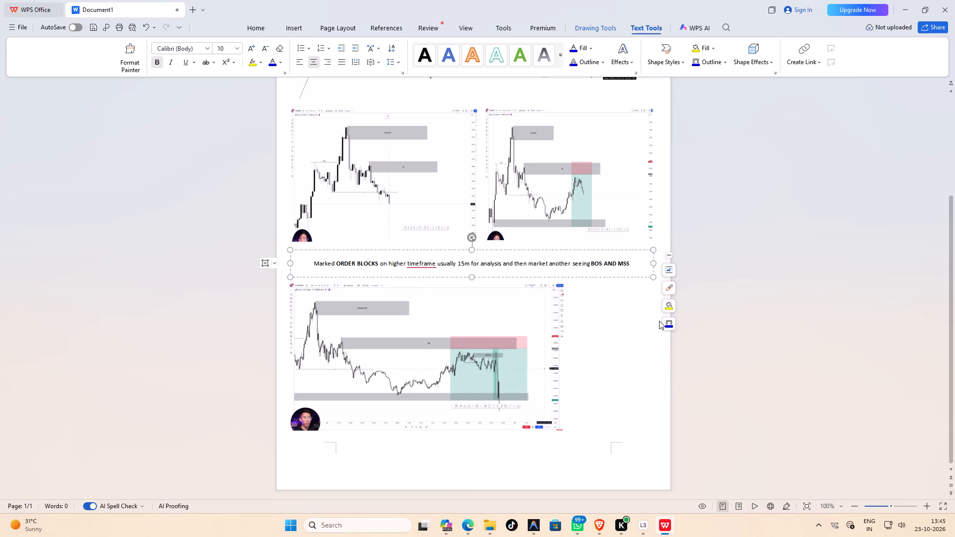
key("ctrl+b")
type("to confoi")
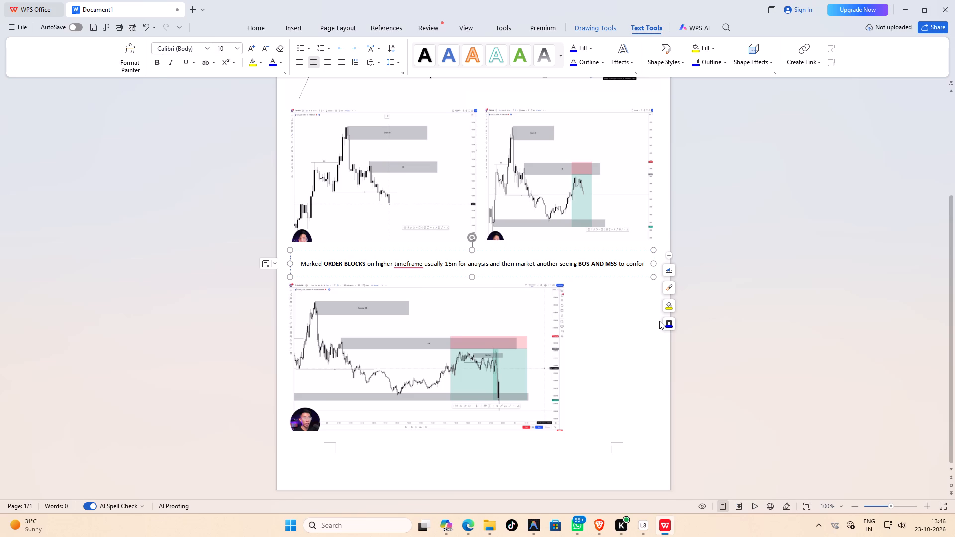
key("BackSpace")
key("BackSpace")
type("irm a Vali")
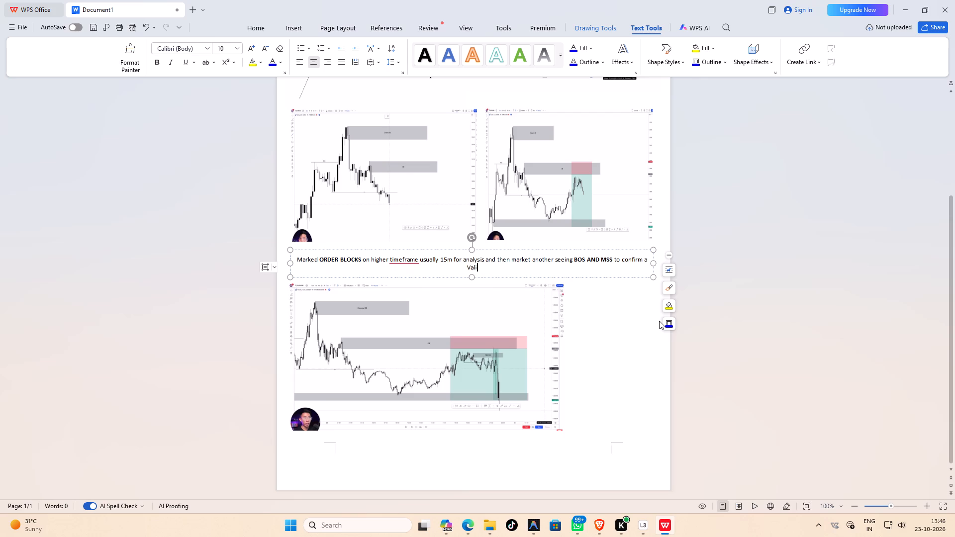
key("BackSpace")
key("BackSpace")
key("BackSpace")
key("BackSpace")
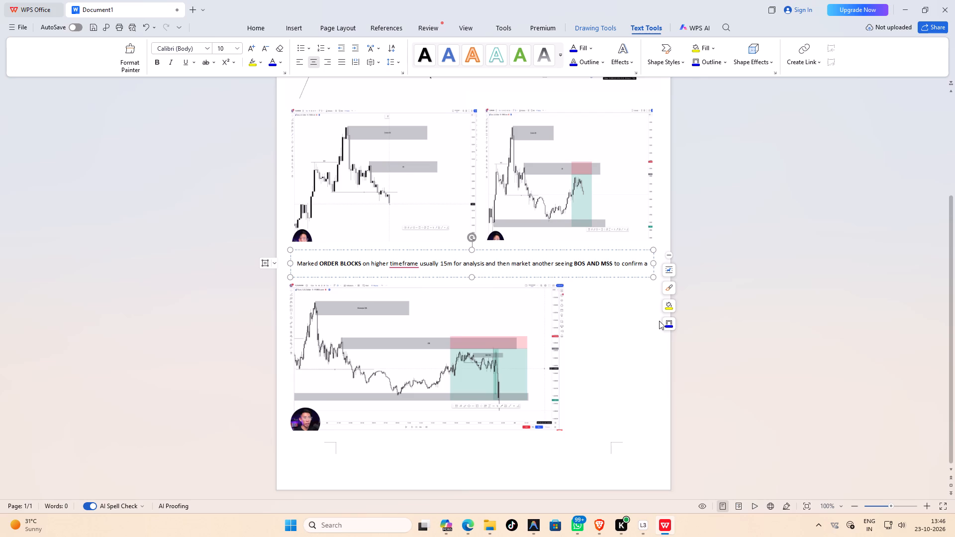
Add "VALID ORDERBLOCK" to the end of the caption and make those two words bold.
key("ctrl+b")
key("v")
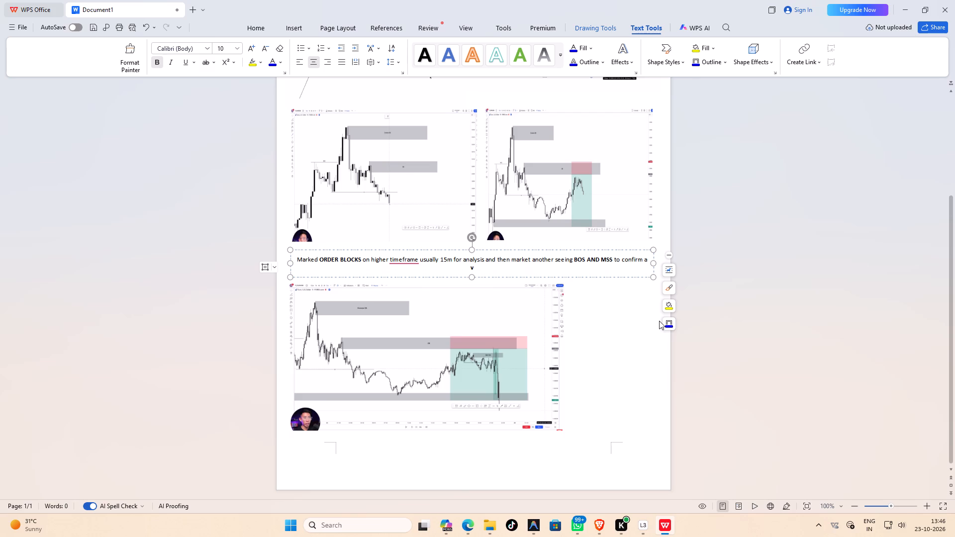
key("BackSpace")
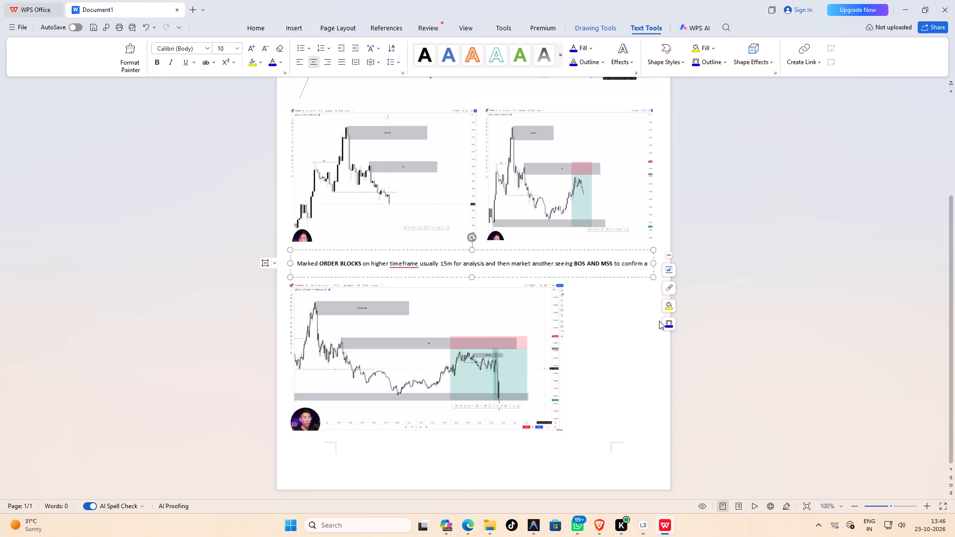
type("VALID ORDERBLOCK")
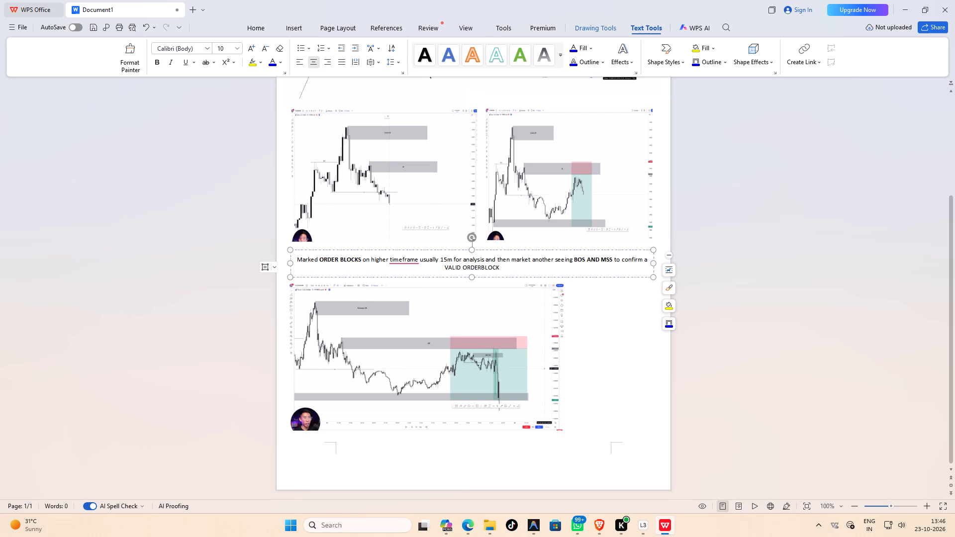
left_click_drag(511, 266, 442, 271)
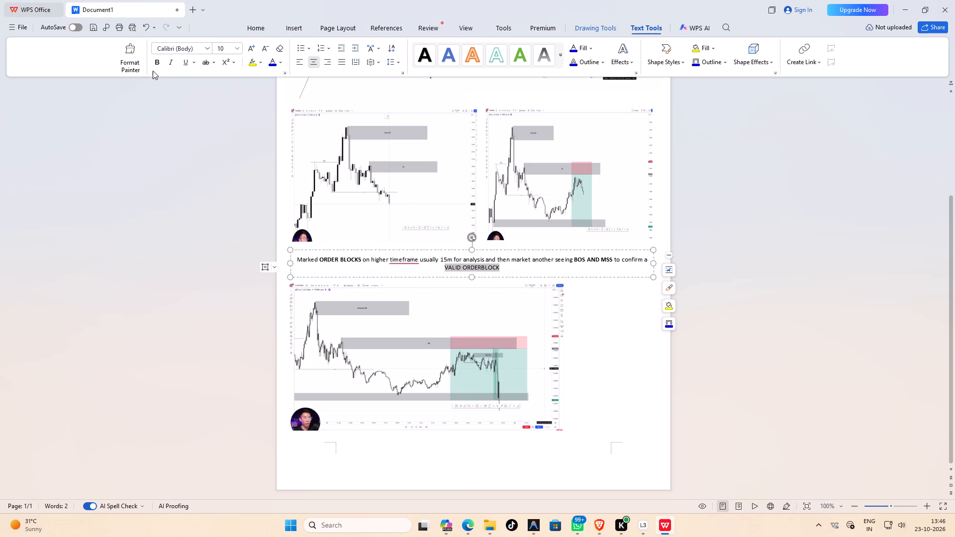
left_click(160, 62)
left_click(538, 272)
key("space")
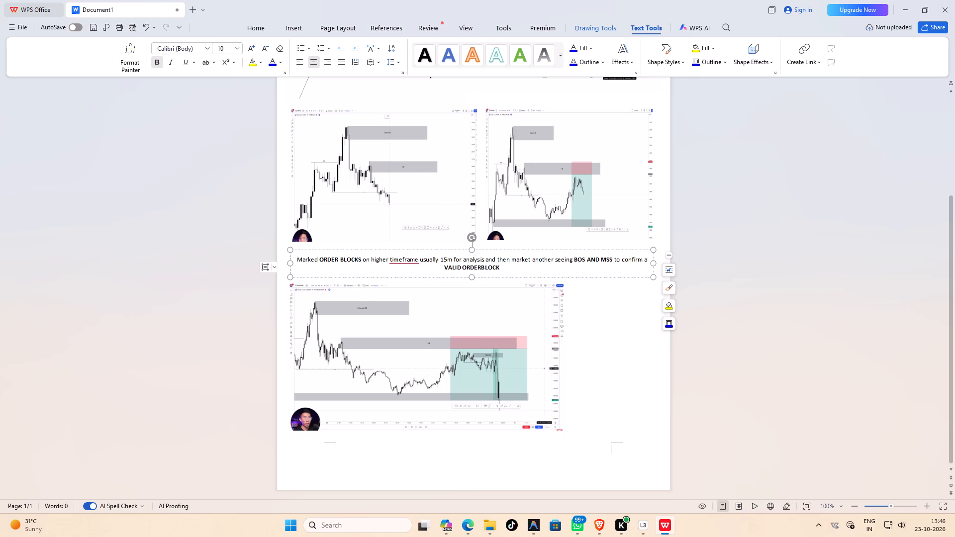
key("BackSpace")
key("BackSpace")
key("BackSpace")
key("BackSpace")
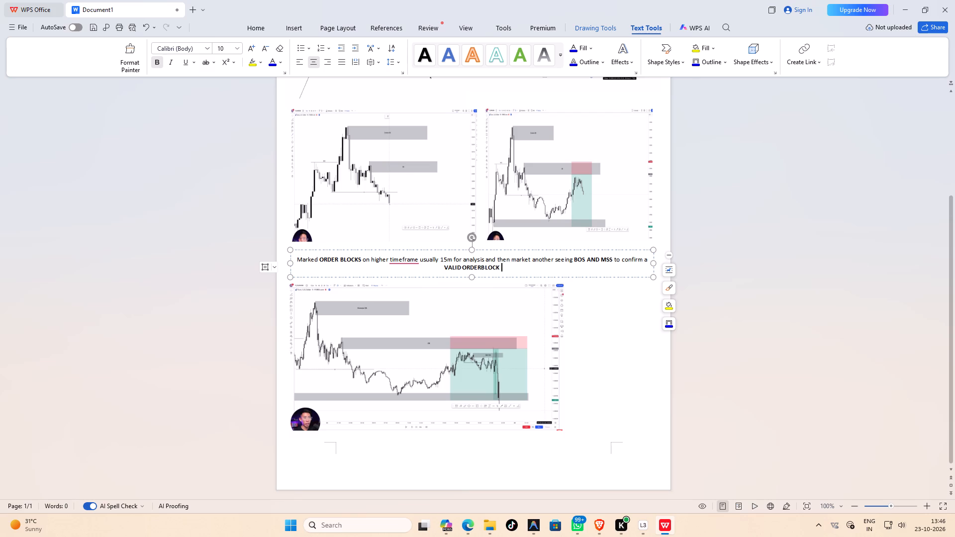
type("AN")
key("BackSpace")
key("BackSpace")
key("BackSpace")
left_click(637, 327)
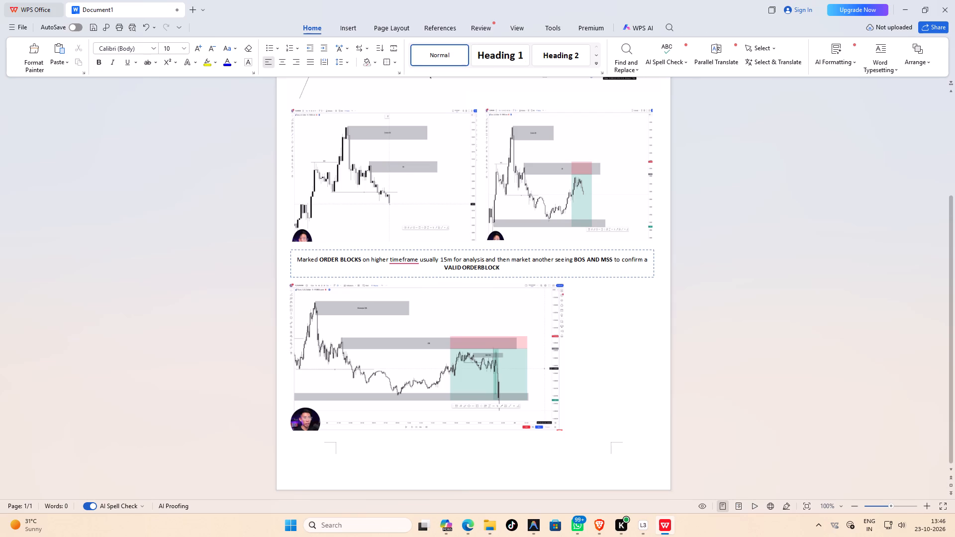
Draw a rectangle about 2.90 in high and 1.76 in wide beside the lowest chart and apply the unfilled dashed-outline preset style.
left_click(358, 26)
left_click(396, 60)
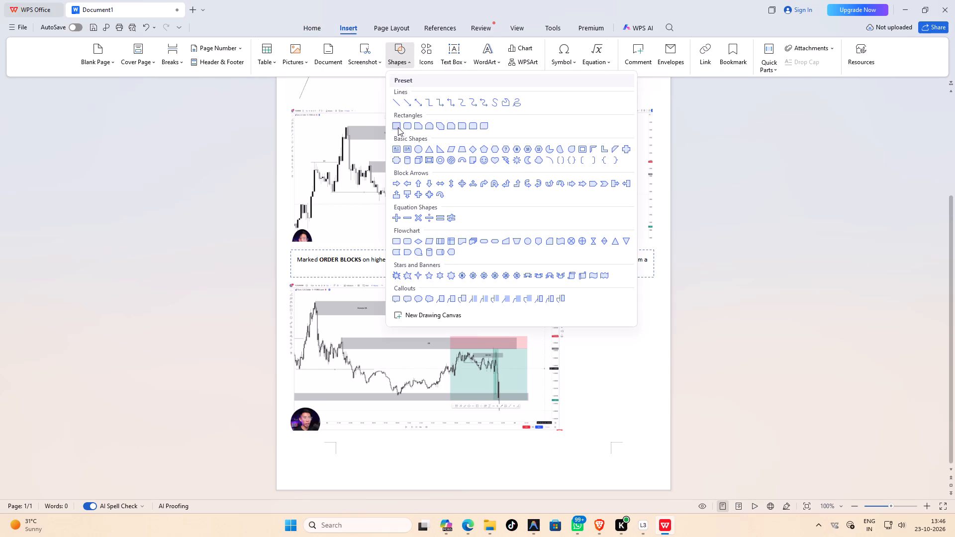
left_click(398, 127)
left_click_drag(580, 294, 658, 416)
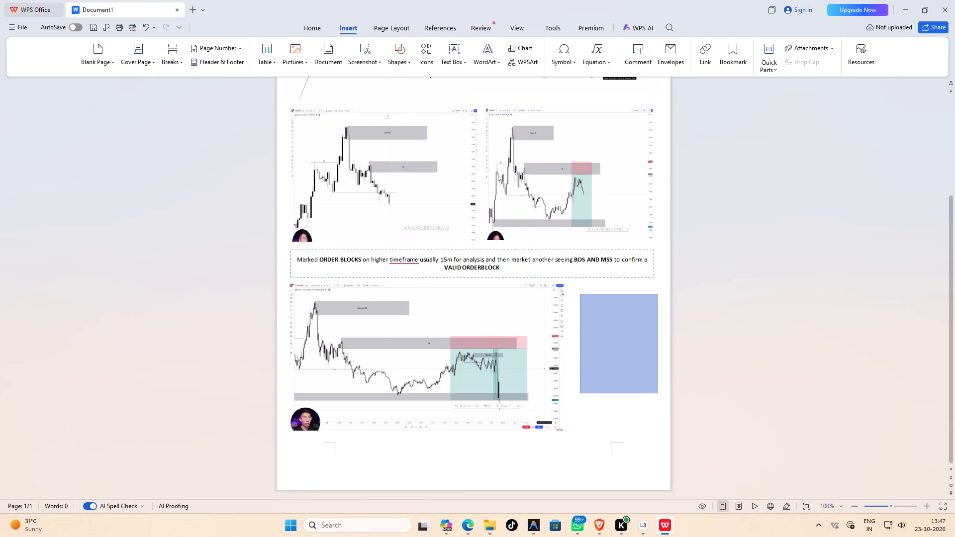
left_click_drag(658, 416, 664, 432)
left_click(678, 332)
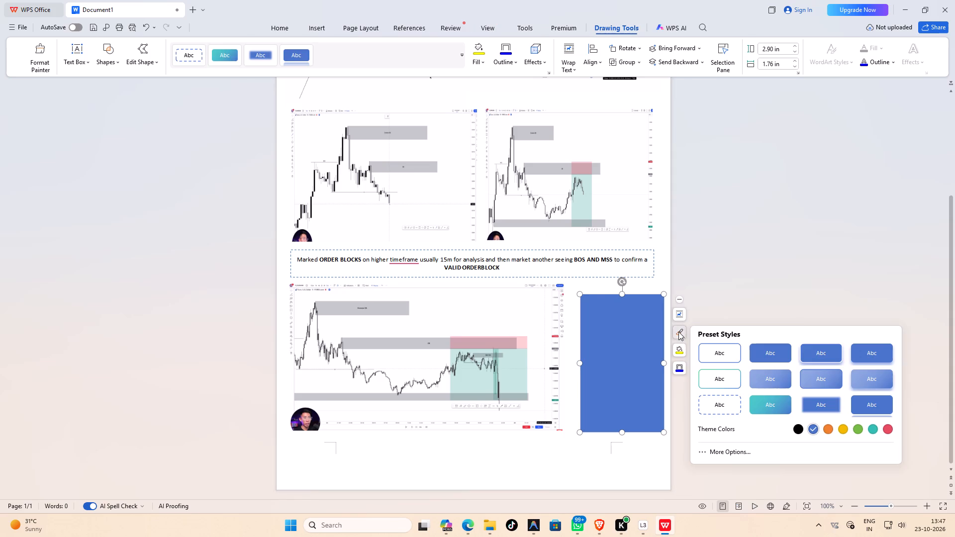
left_click(718, 417)
left_click(718, 410)
Add text inside the new dashed rectangle reading "Go to 5m timeframe and found an another orderblock".
left_click(649, 373)
left_click(631, 362)
right_click(631, 362)
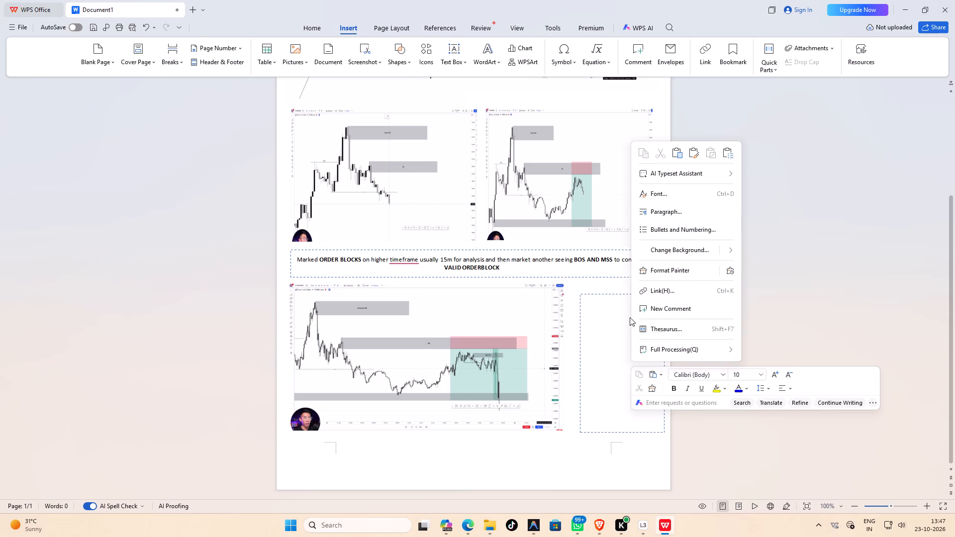
left_click(630, 317)
left_click(607, 300)
left_click(606, 295)
right_click(606, 295)
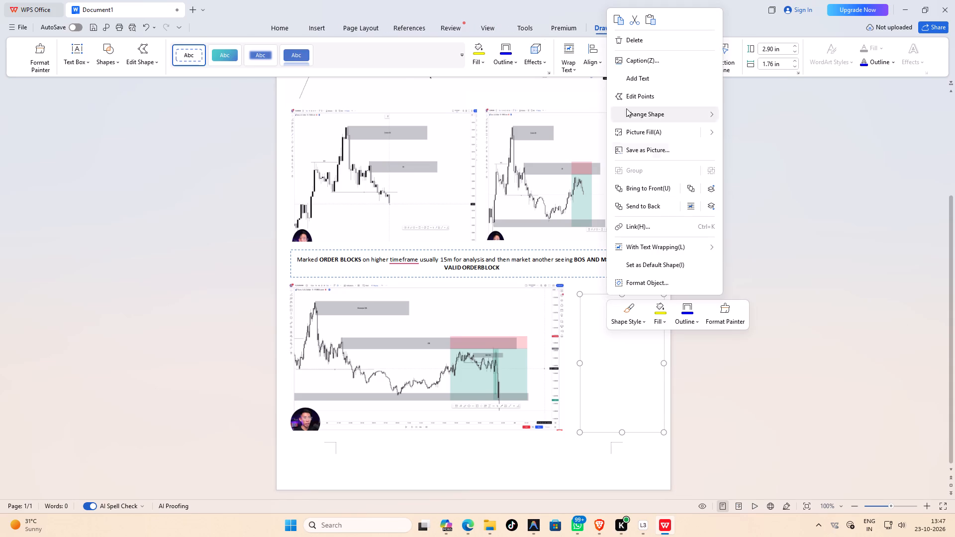
left_click(631, 82)
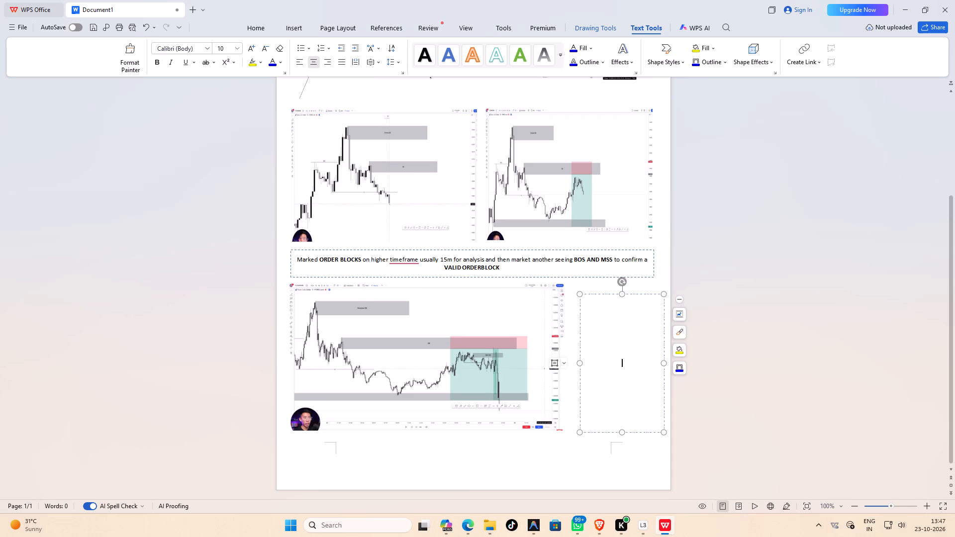
type("gO")
key("BackSpace")
key("BackSpace")
key("BackSpace")
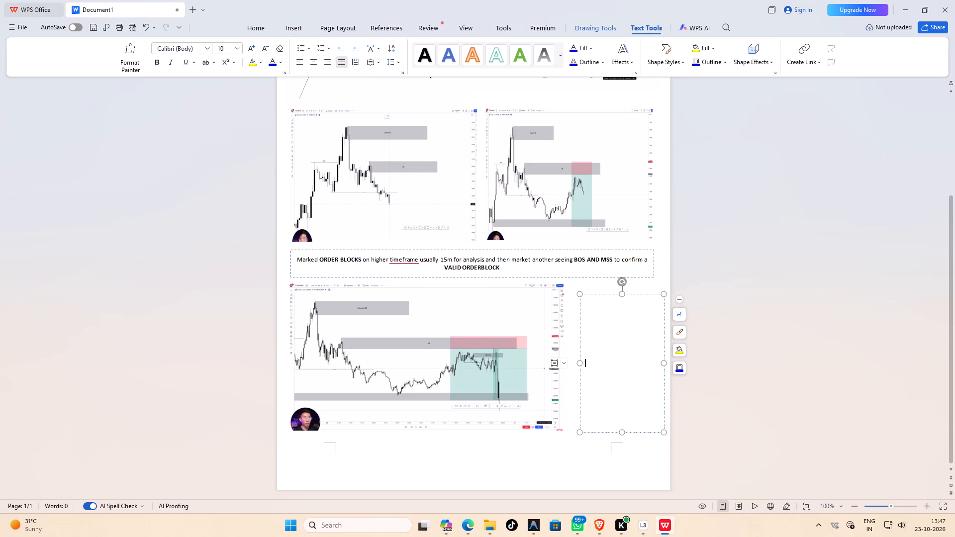
type("Go to")
key("space")
type("5m")
key("space")
type("timeframe qan")
key("BackSpace")
key("BackSpace")
key("BackSpace")
type("and found an another orderblock")
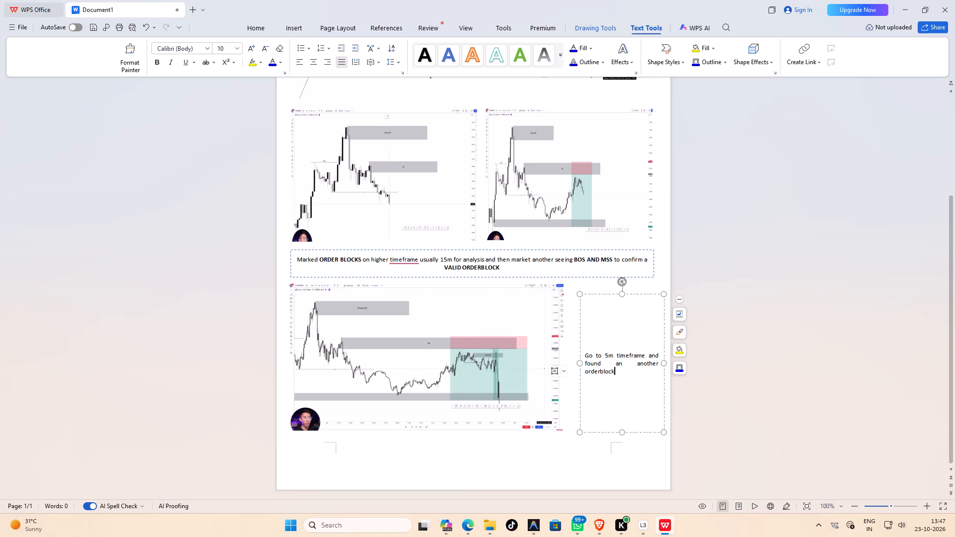
Continue the dashed rectangle's text with "and took a entry from there or from our 15m one and easily captured the profit".
key("space")
type("and took a entry from there or")
key("space")
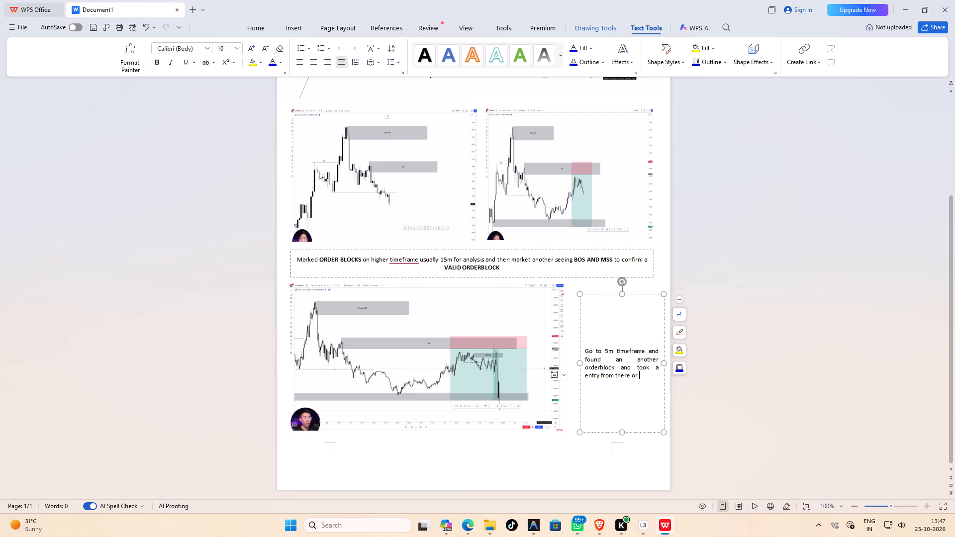
type("from our 15m one")
key("space")
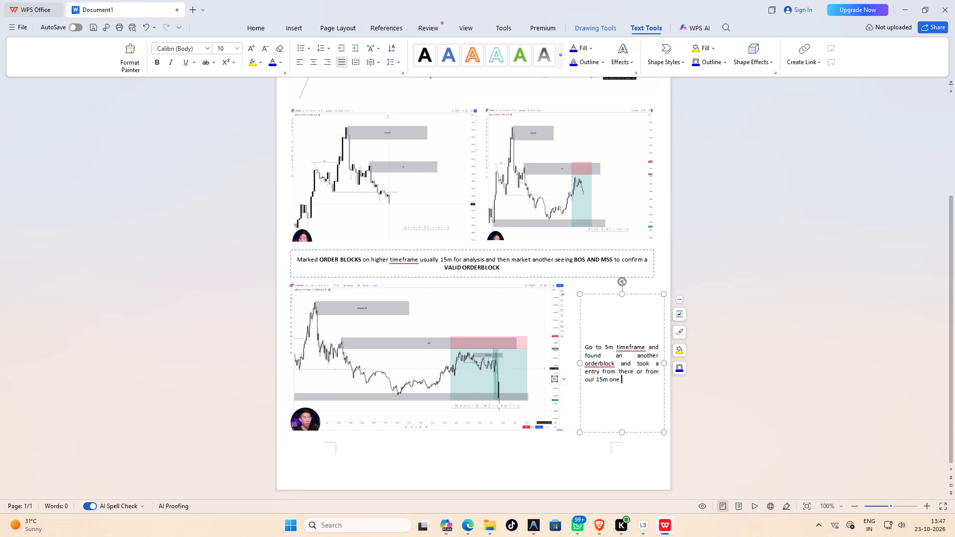
type("and")
key("space")
type("easily captured the")
key("space")
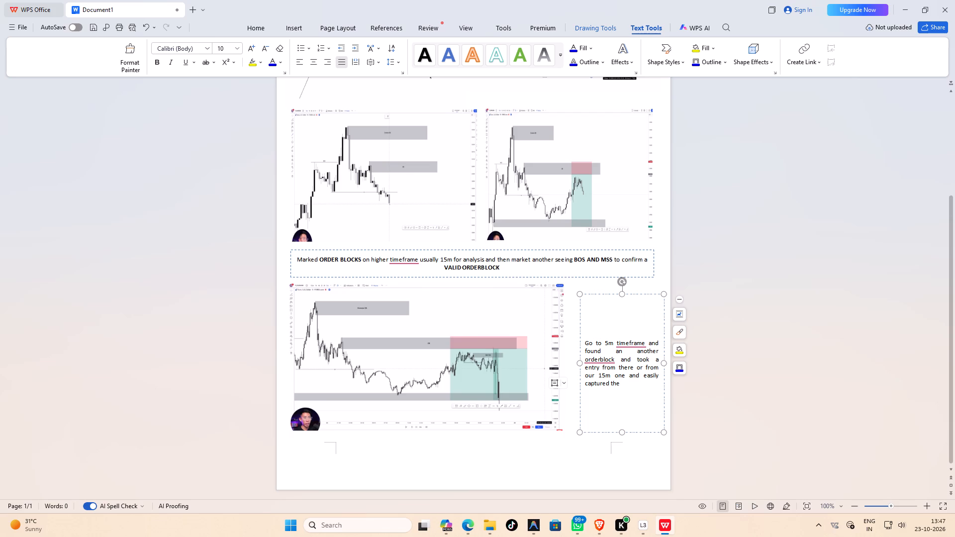
type("profit")
key("space")
Make "5m", "orderblock" and "15m" bold in the caption beside the lowest chart.
double_click(608, 343)
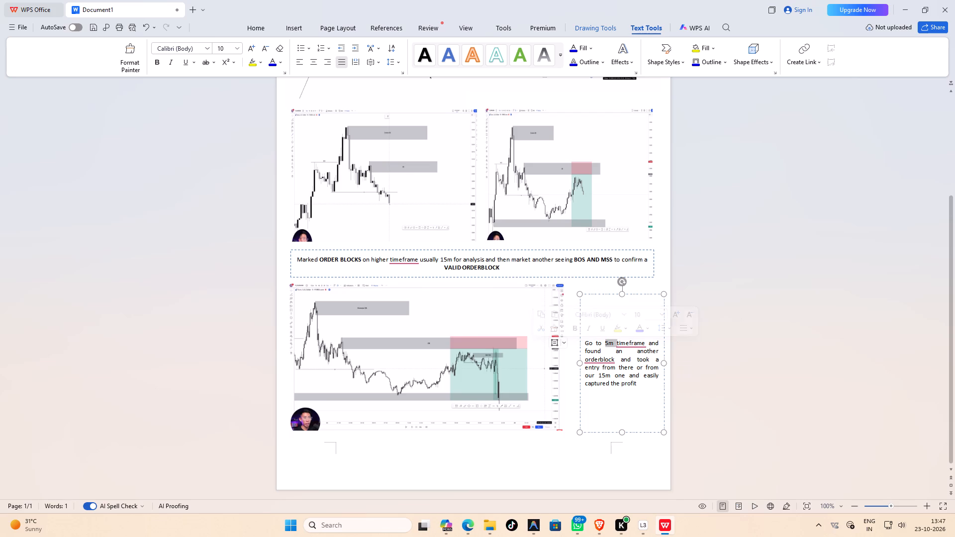
left_click(579, 328)
triple_click(596, 364)
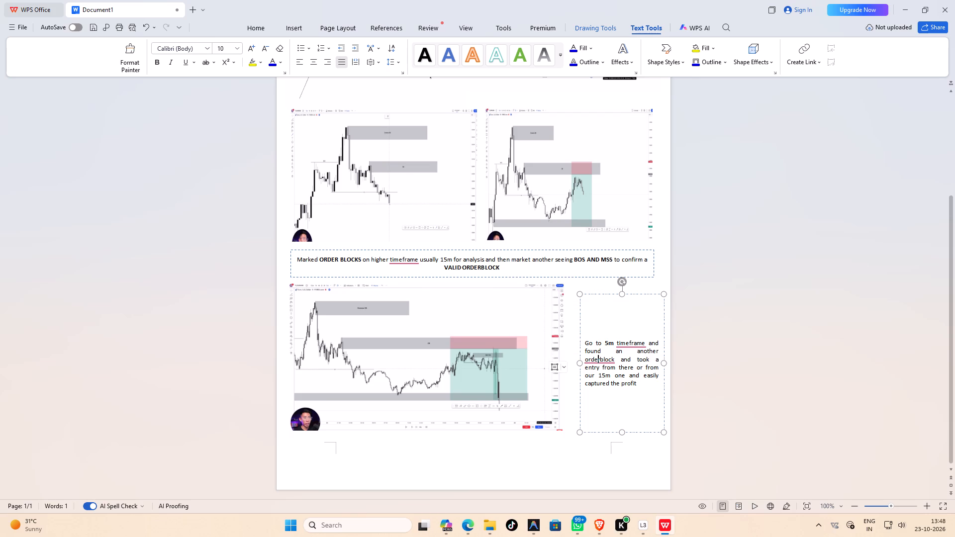
left_click(596, 362)
left_click(581, 342)
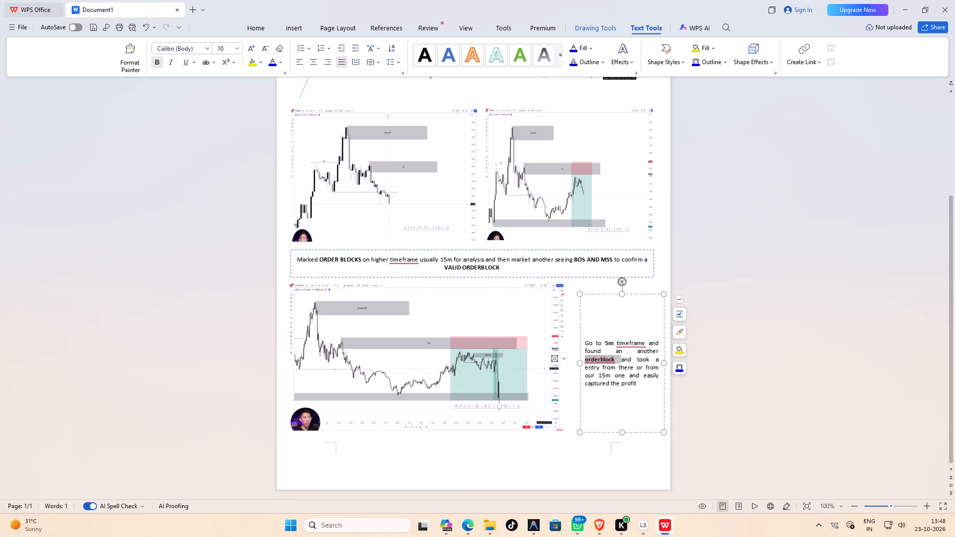
double_click(605, 376)
left_click(576, 362)
left_click(622, 414)
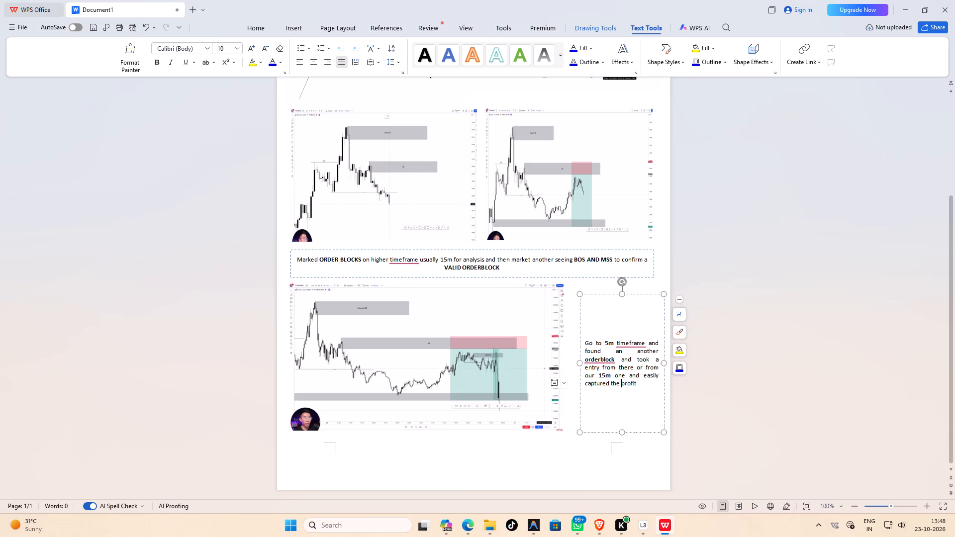
left_click(716, 425)
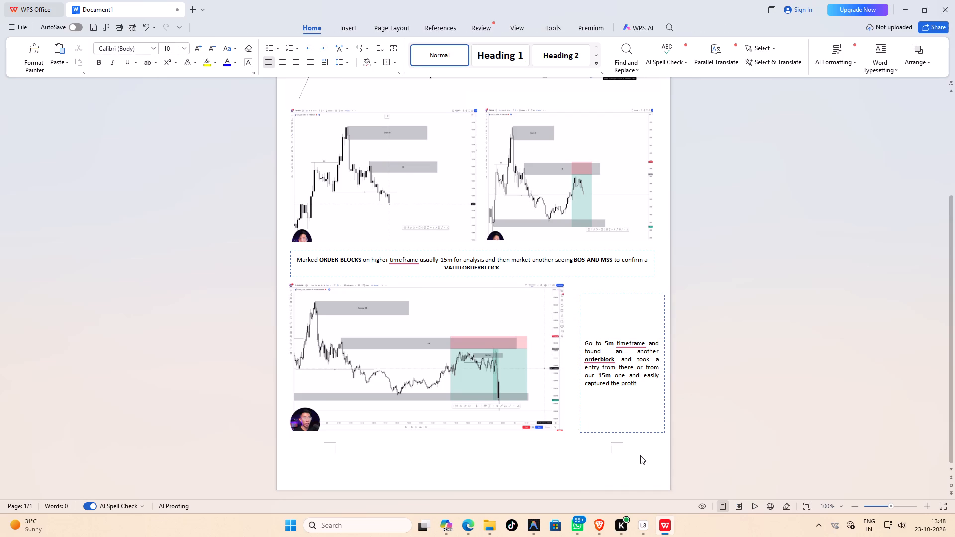
left_click(640, 455)
Print the study notes document.
key("ctrl+p")
key("Return")
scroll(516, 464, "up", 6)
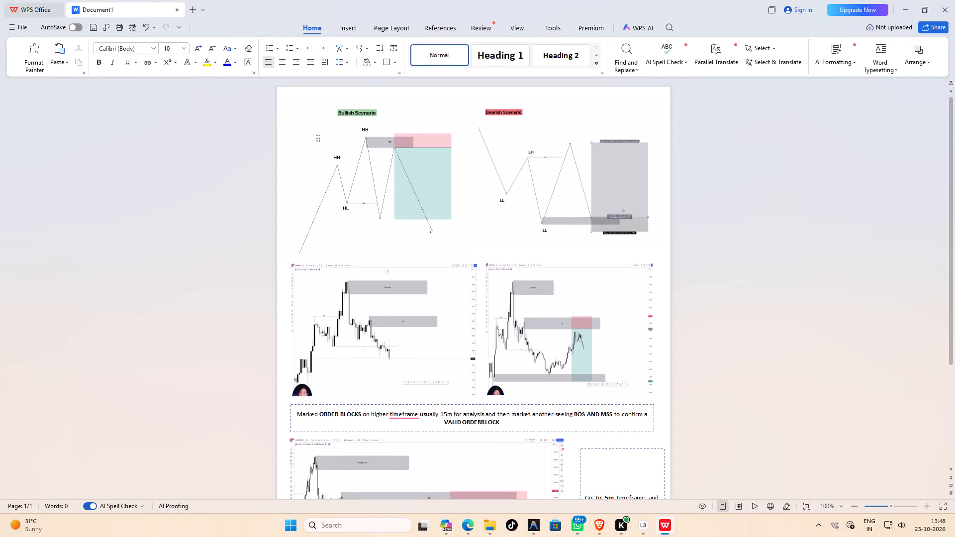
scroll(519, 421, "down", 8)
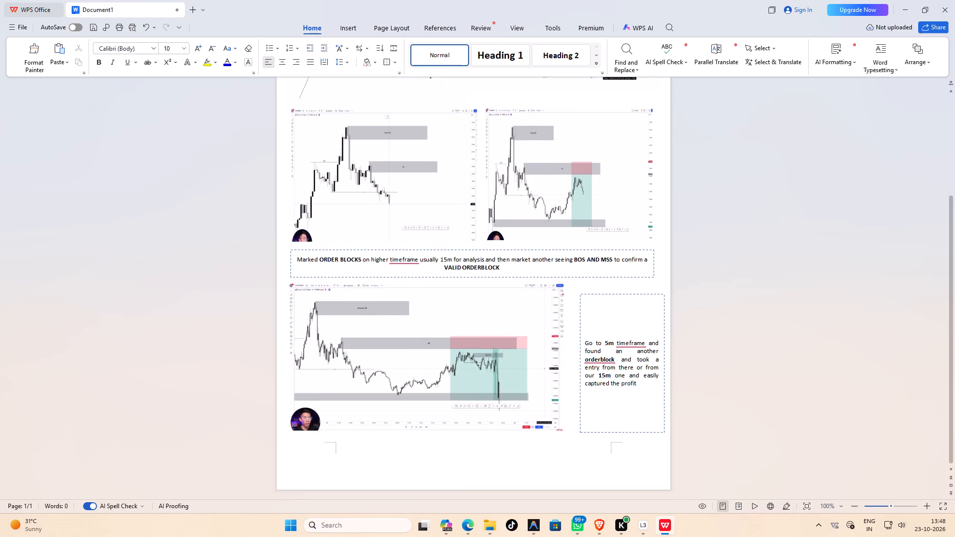